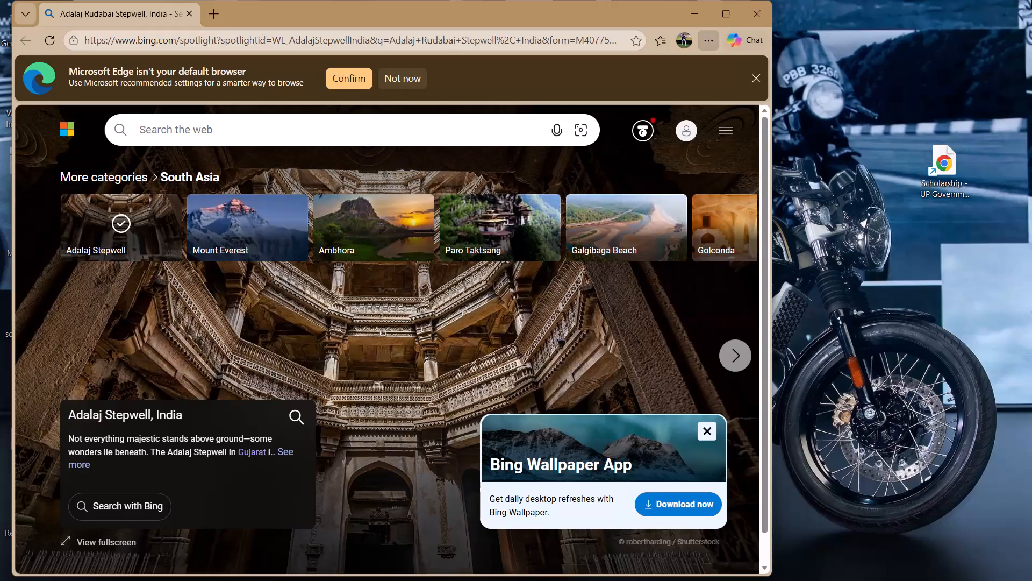
Close the Microsoft Edge window showing the Adalaj Stepwell page.
{"action": "left_click", "coordinate": [756, 17]}
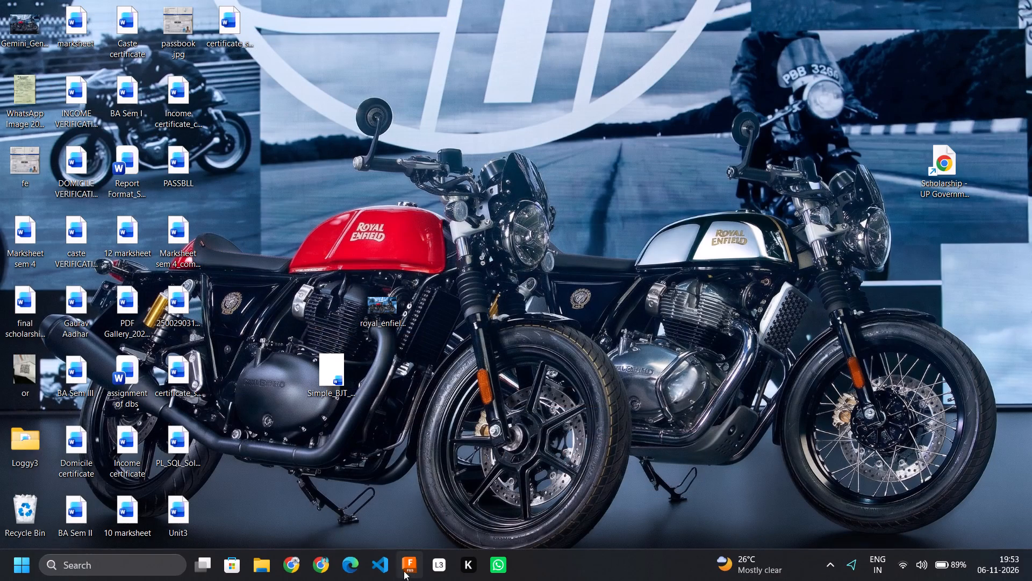
Switch to Google Chrome, search the web for epramaan and open the official e-Pramaan website.
{"action": "left_click", "coordinate": [321, 568]}
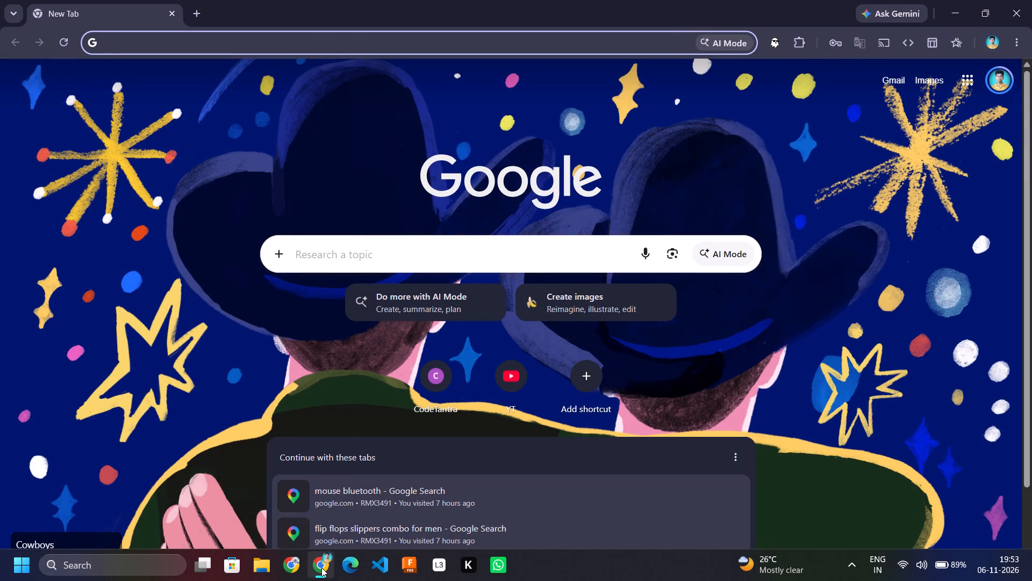
{"action": "left_click", "coordinate": [410, 260]}
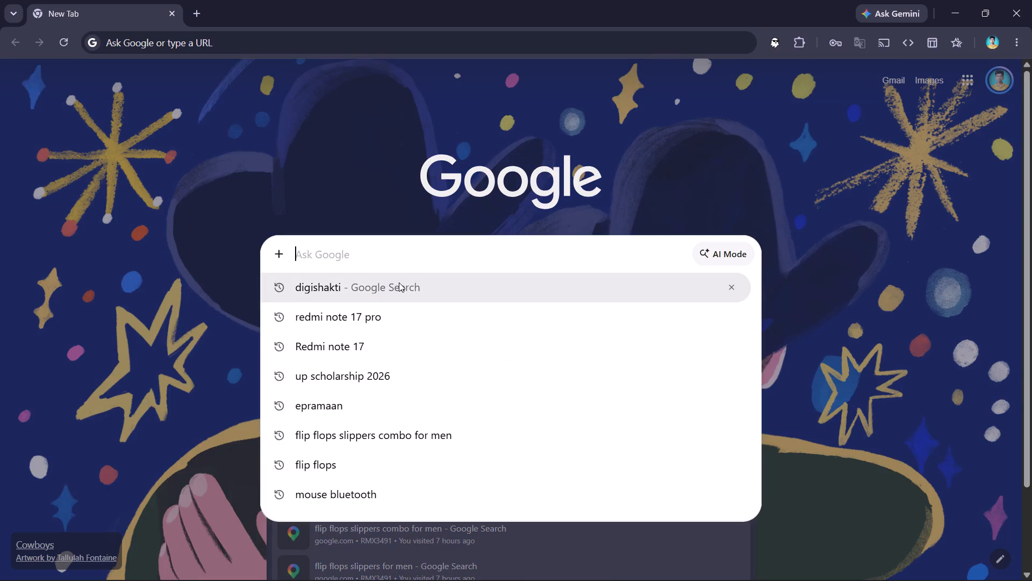
{"action": "type", "text": "epramaan"}
{"action": "key", "text": "Return"}
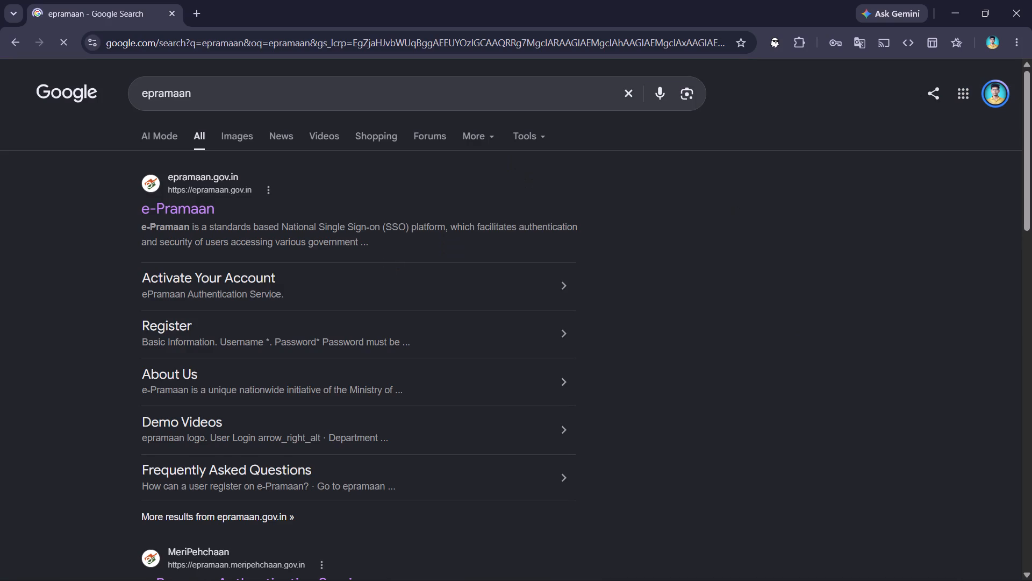
{"action": "left_click", "coordinate": [202, 208]}
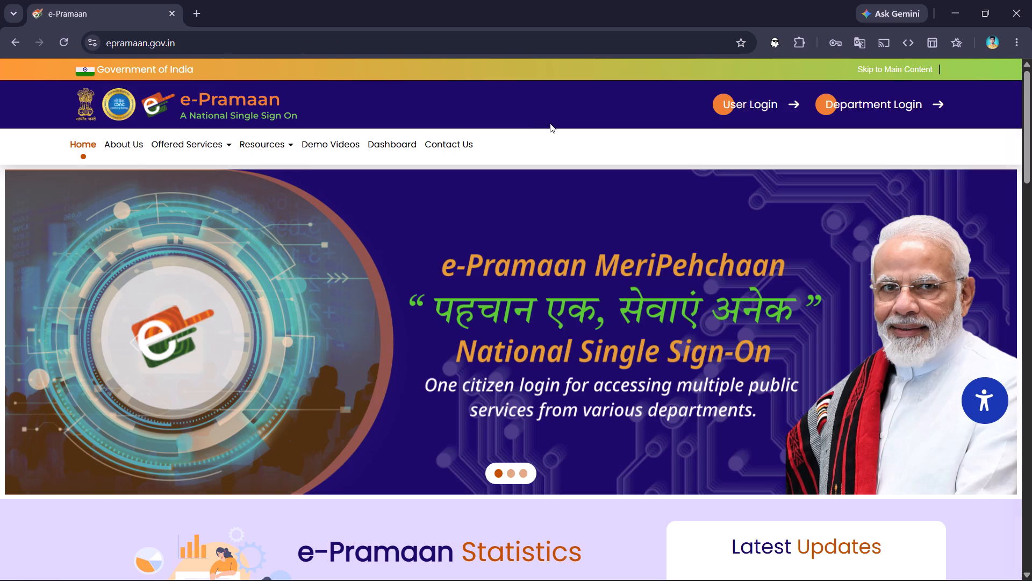
Open the e-Pramaan registration form from the homepage section about establishing a digital profile.
{"action": "scroll", "coordinate": [165, 370], "scroll_direction": "down", "scroll_amount": 3}
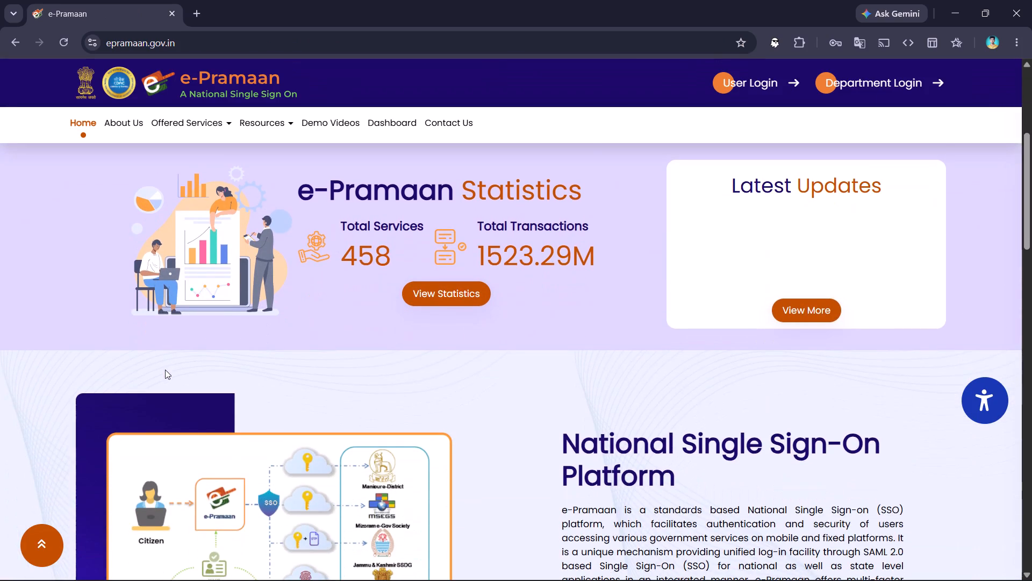
{"action": "scroll", "coordinate": [165, 370], "scroll_direction": "down", "scroll_amount": 3}
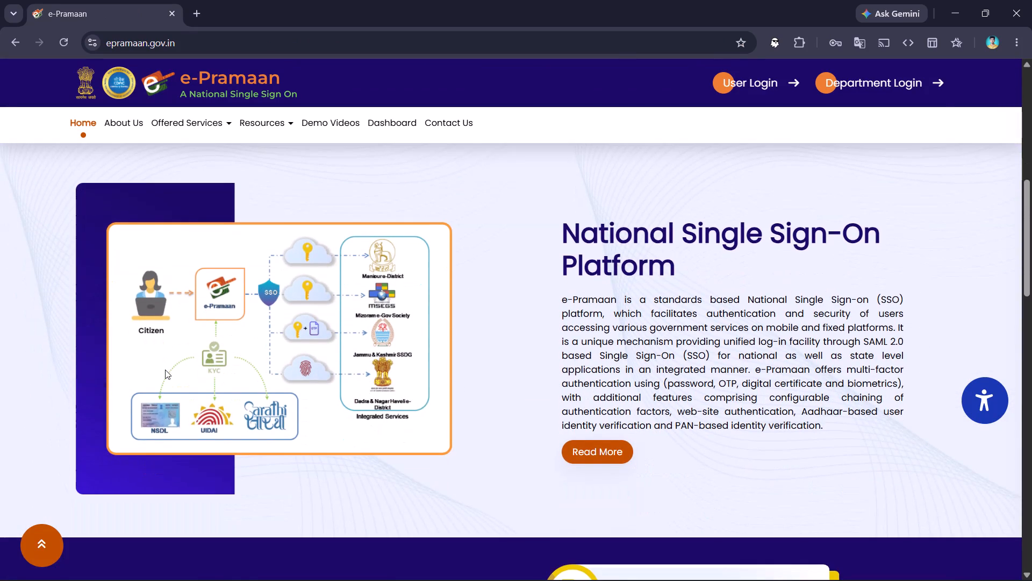
{"action": "scroll", "coordinate": [165, 370], "scroll_direction": "down", "scroll_amount": 5}
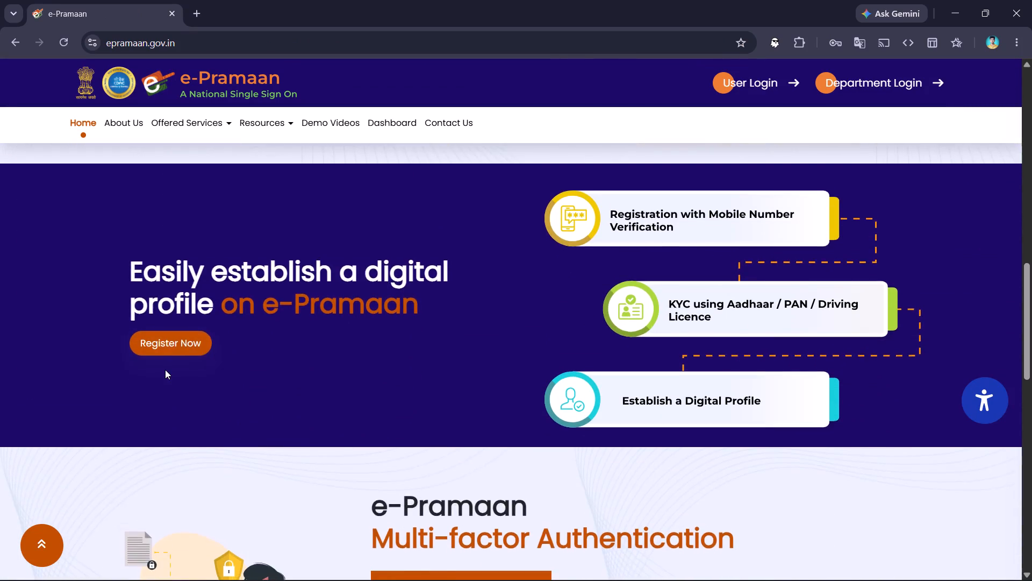
{"action": "scroll", "coordinate": [165, 370], "scroll_direction": "down", "scroll_amount": 1}
{"action": "scroll", "coordinate": [165, 370], "scroll_direction": "up", "scroll_amount": 3}
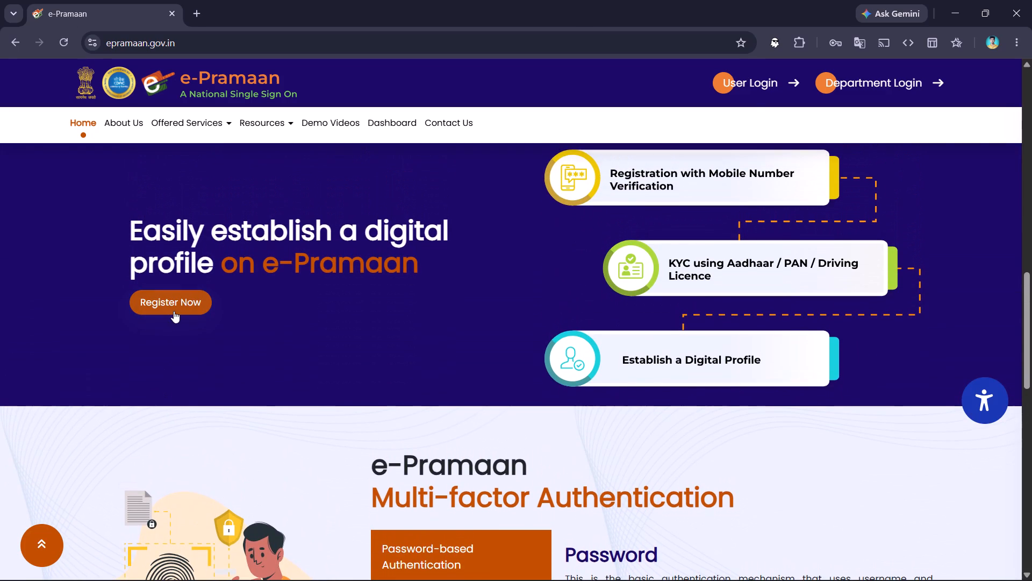
{"action": "left_click", "coordinate": [174, 308]}
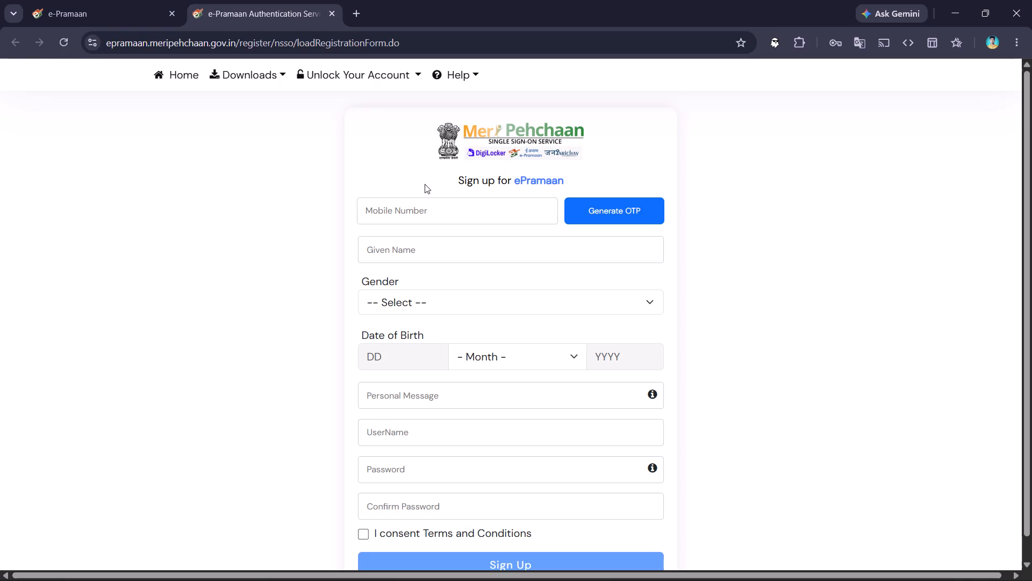
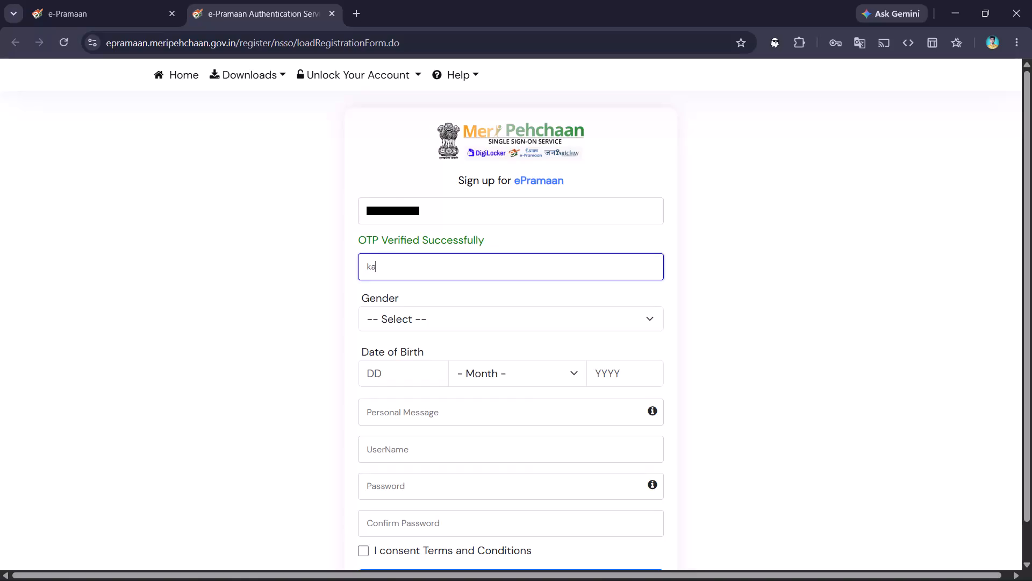
Replace the partial lowercase entry in the Given Name field with the given name in capital letters.
{"action": "key", "text": "BackSpace"}
{"action": "key", "text": "BackSpace"}
{"action": "key", "text": "BackSpace"}
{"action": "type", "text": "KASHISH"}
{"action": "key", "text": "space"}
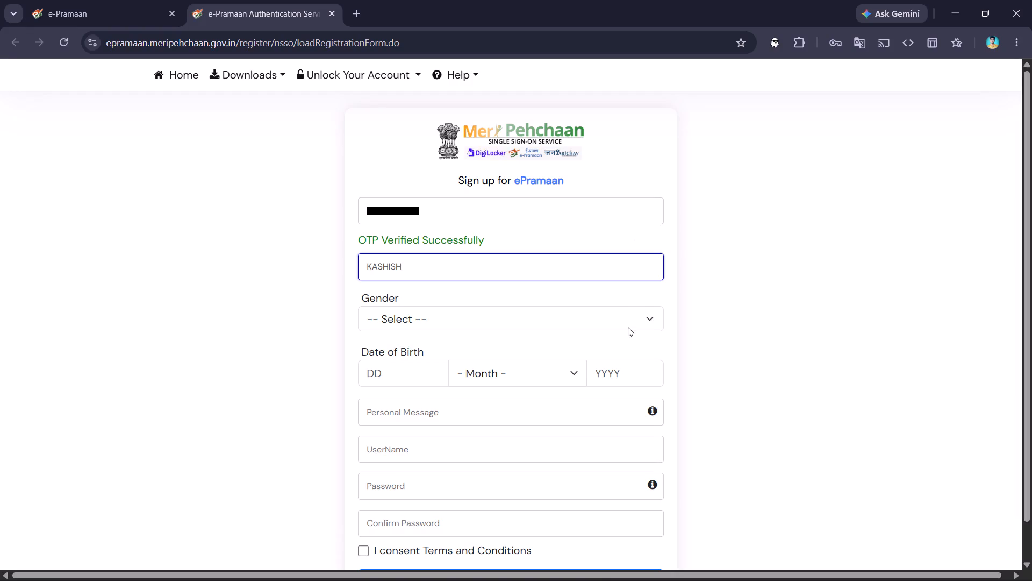
Set the gender to Female in the sign-up form.
{"action": "left_click", "coordinate": [633, 313]}
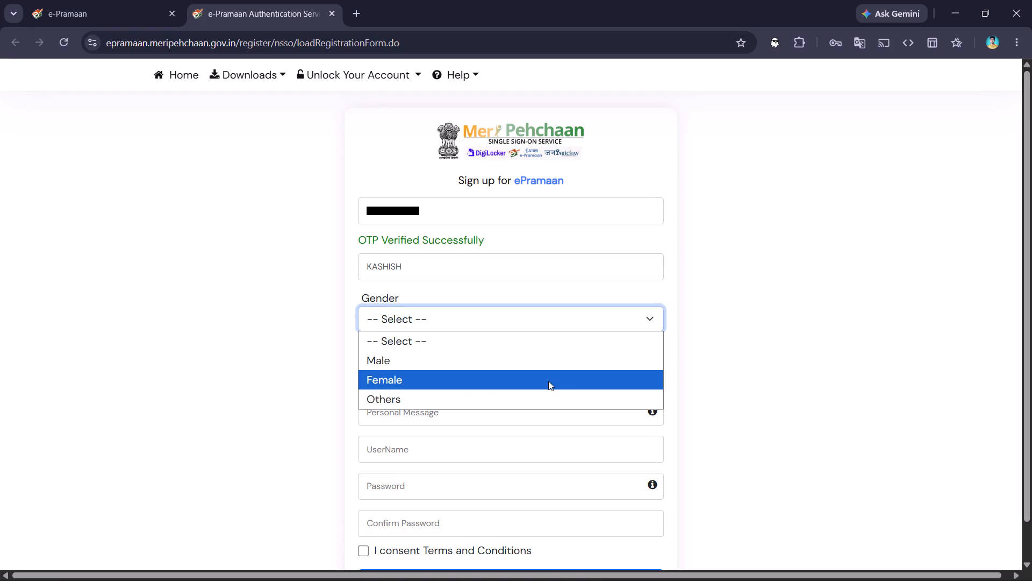
{"action": "left_click", "coordinate": [548, 381]}
Fill in the date of birth with its day, month and year in the sign-up form.
{"action": "left_click", "coordinate": [413, 374]}
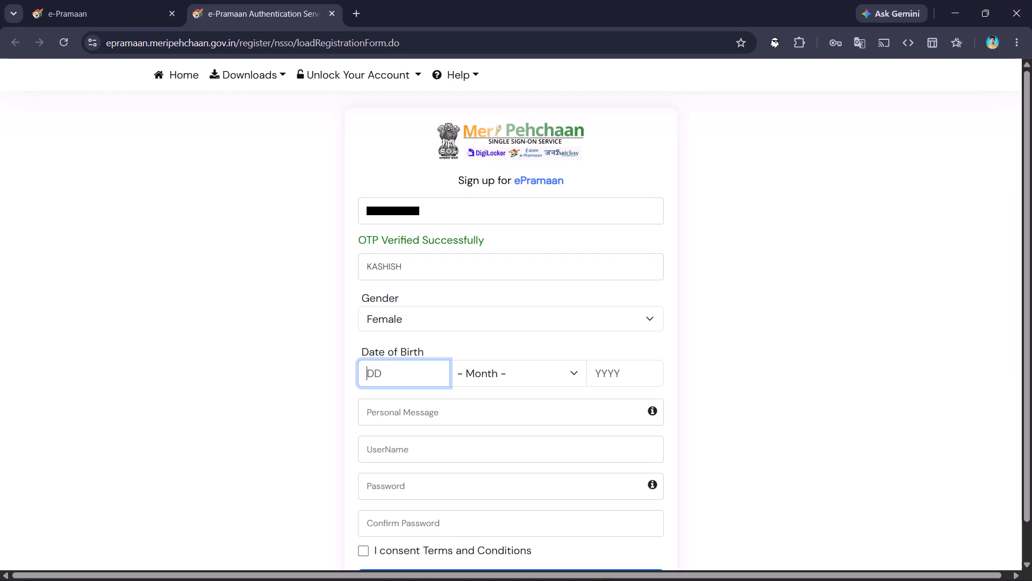
{"action": "left_click", "coordinate": [454, 267]}
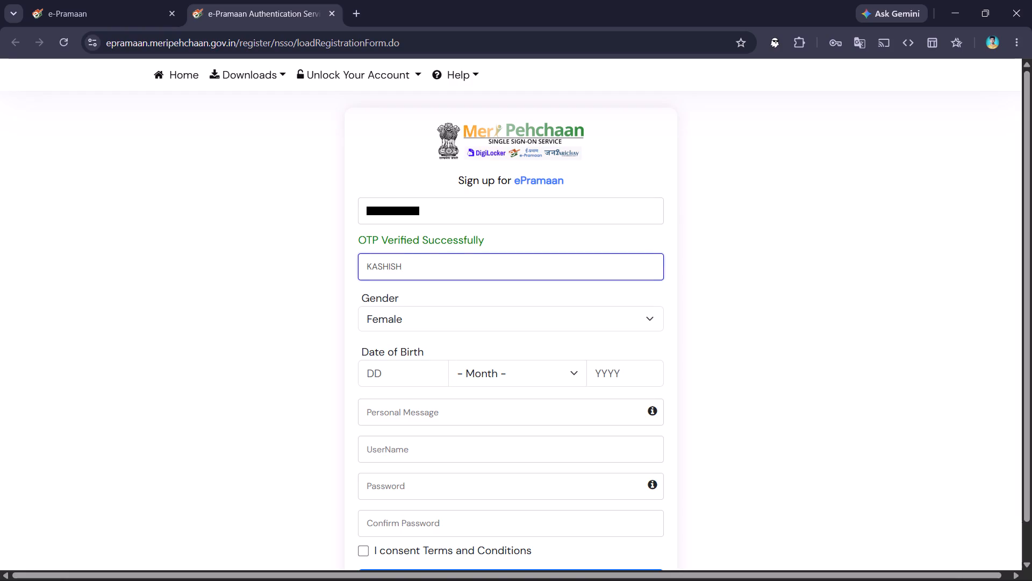
{"action": "left_click", "coordinate": [428, 373]}
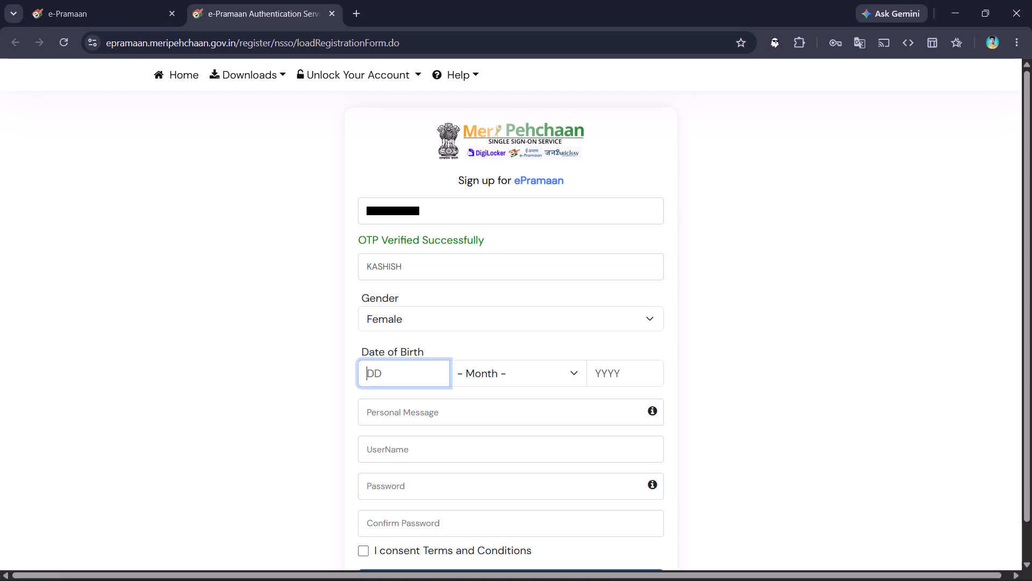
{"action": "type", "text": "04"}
{"action": "left_click", "coordinate": [488, 366]}
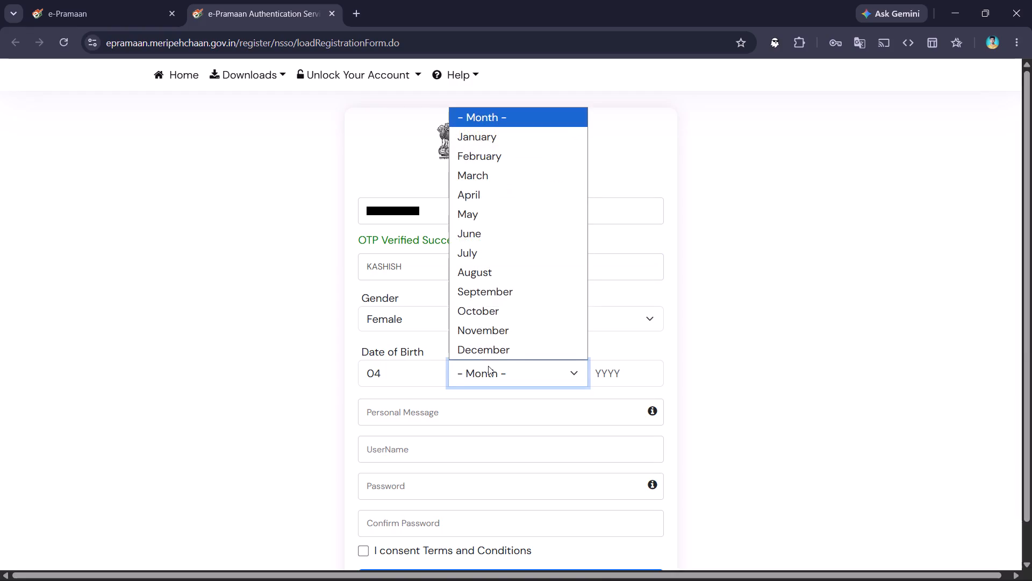
{"action": "left_click", "coordinate": [501, 237]}
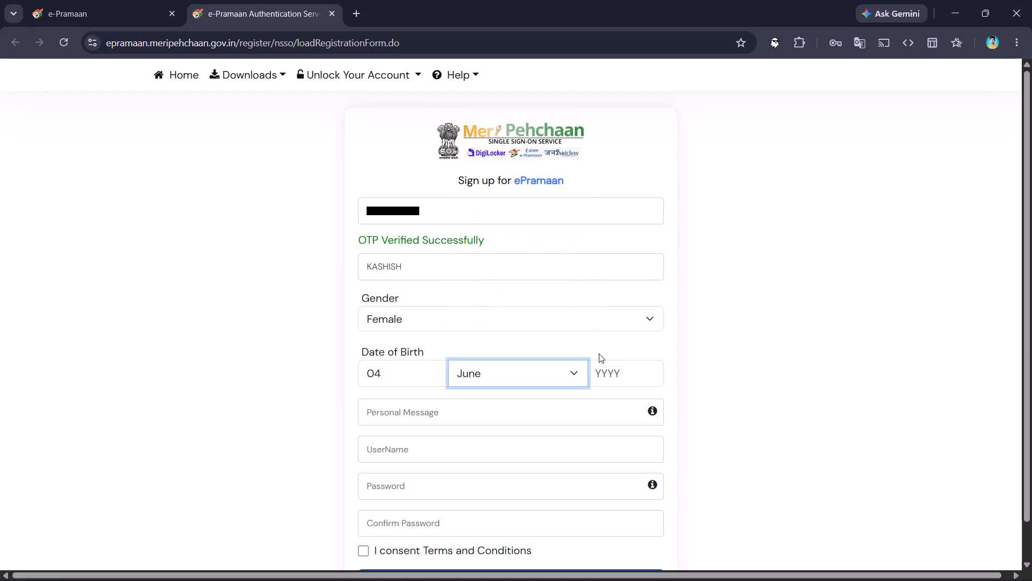
{"action": "left_click", "coordinate": [605, 374]}
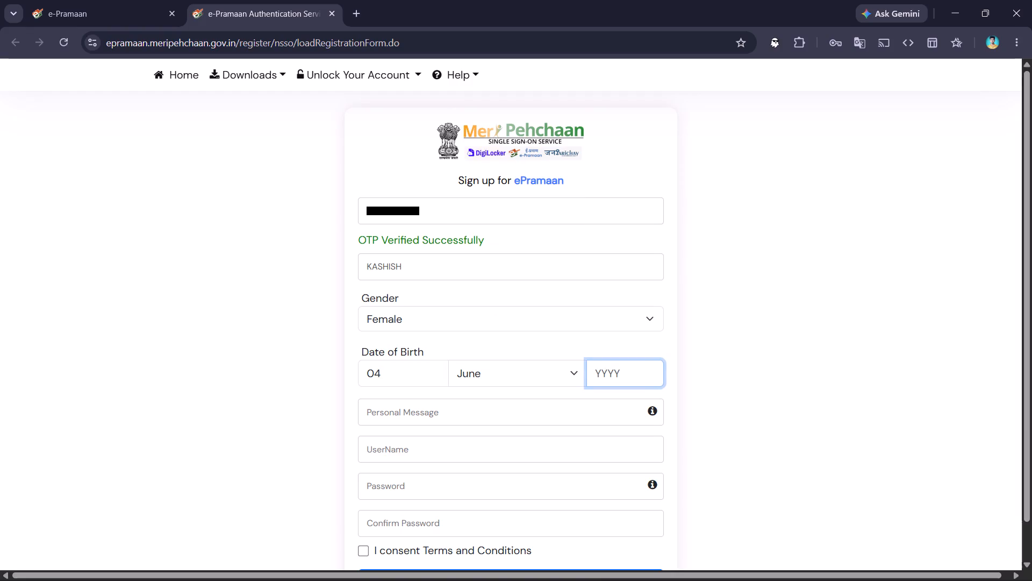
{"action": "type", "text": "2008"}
Enter "FOR TAB REQUEST" as the personal message in the sign-up form.
{"action": "left_click", "coordinate": [535, 415]}
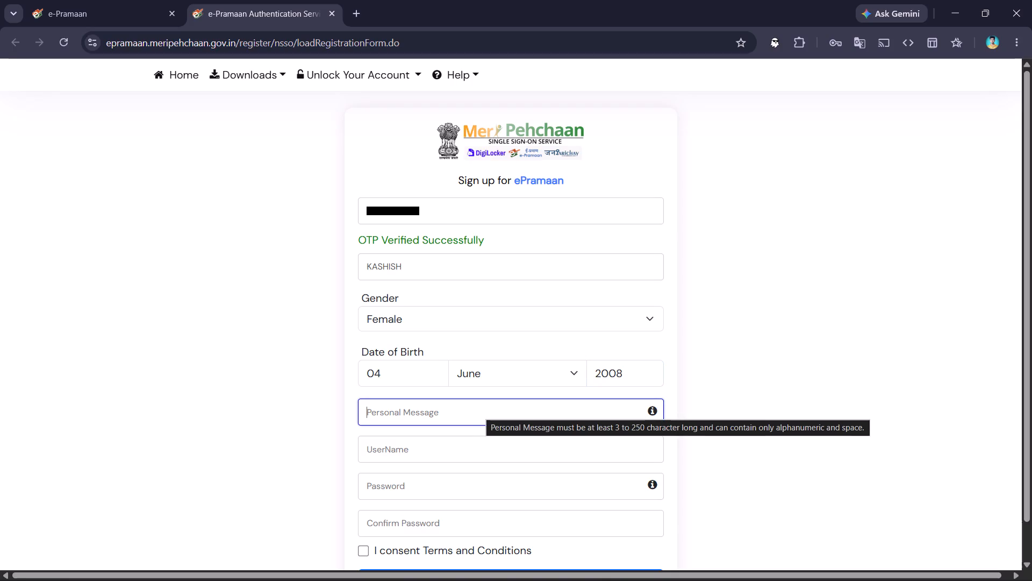
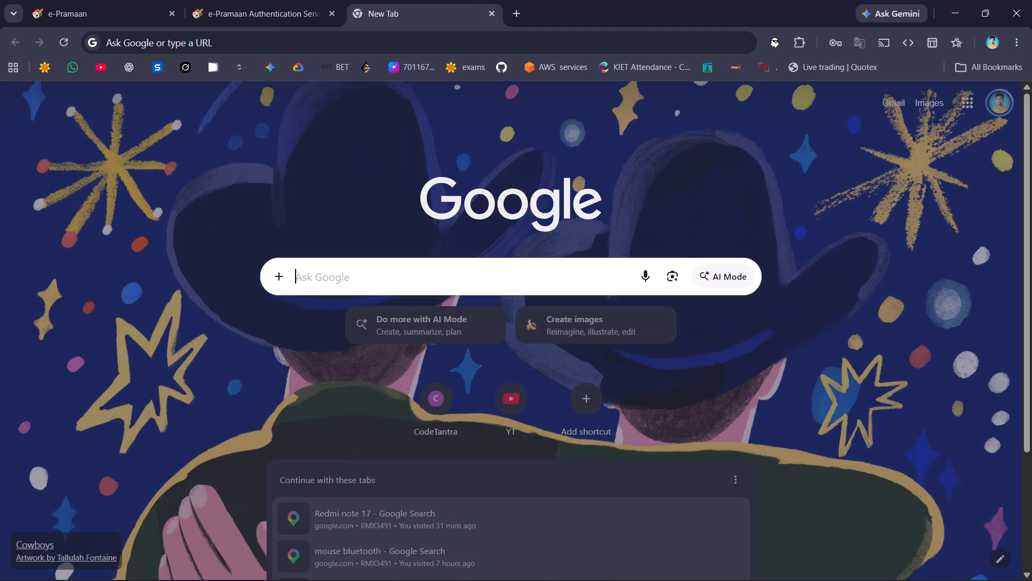
Search Google for "digishakti" and open the Digishakti Portal - UP Government site from the results.
{"action": "left_click", "coordinate": [331, 342]}
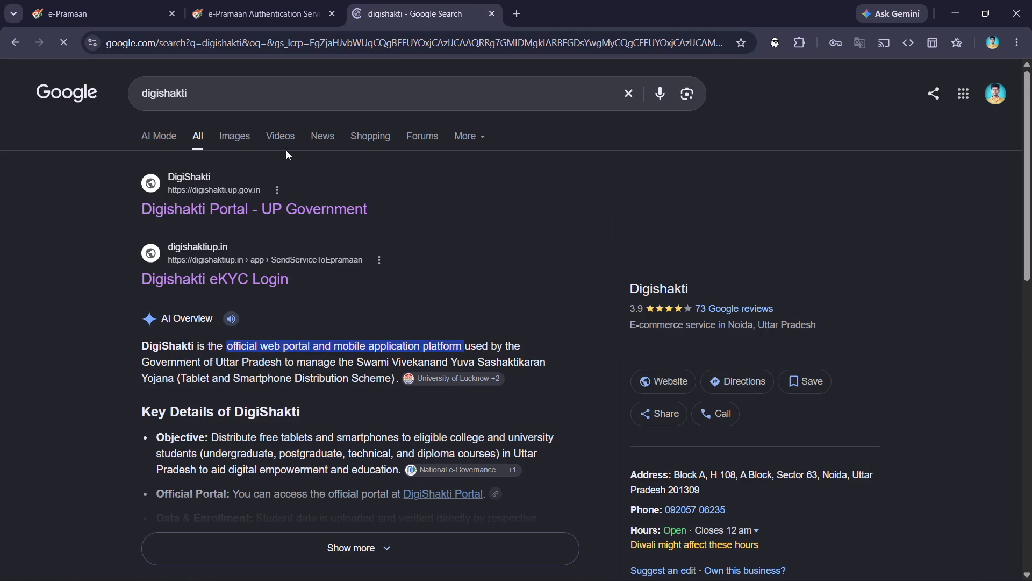
{"action": "left_click", "coordinate": [279, 210]}
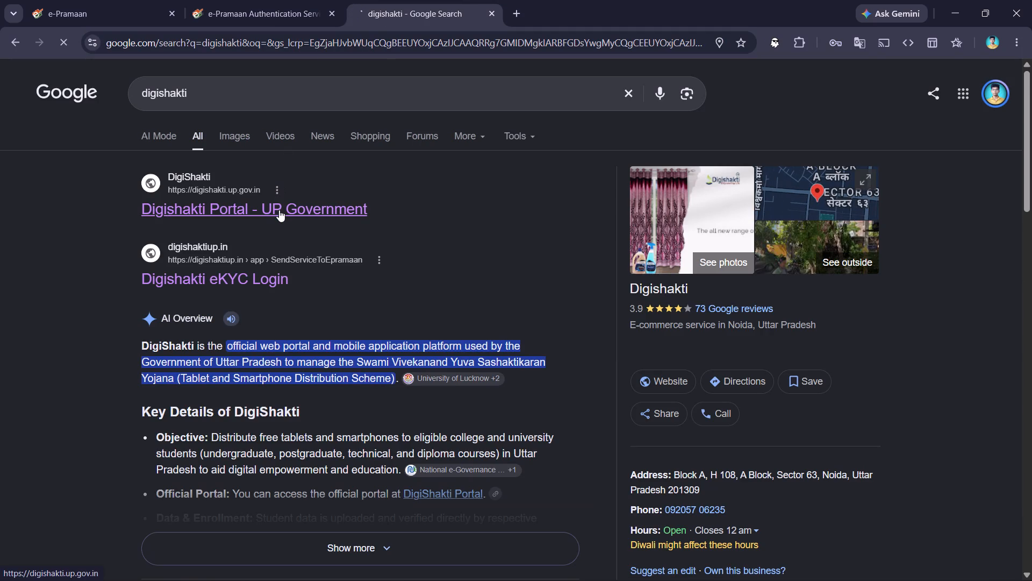
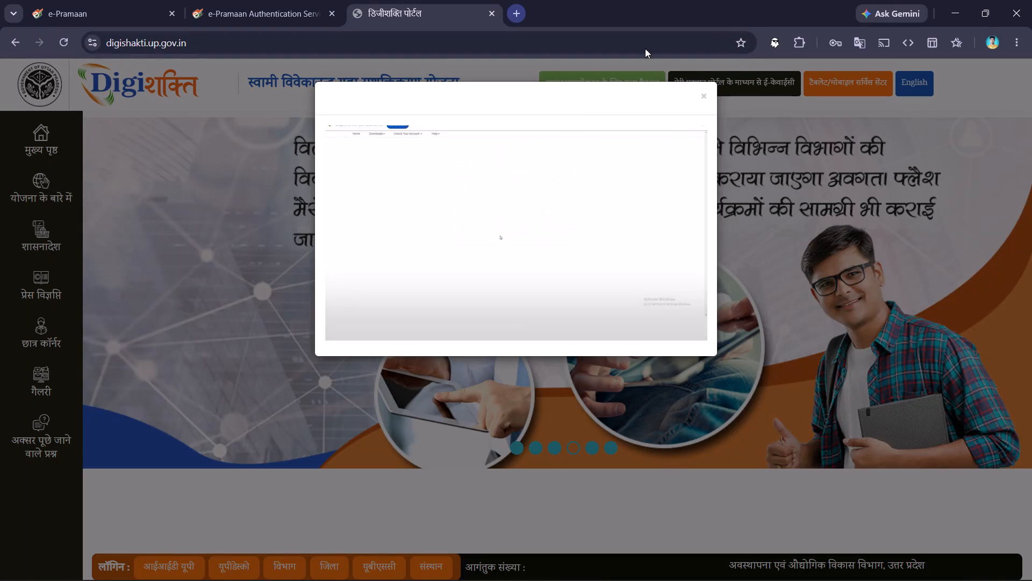
Dismiss the introductory pop-up and open the e-KYC through Meri Pehchaan portal page for students.
{"action": "left_click", "coordinate": [704, 95]}
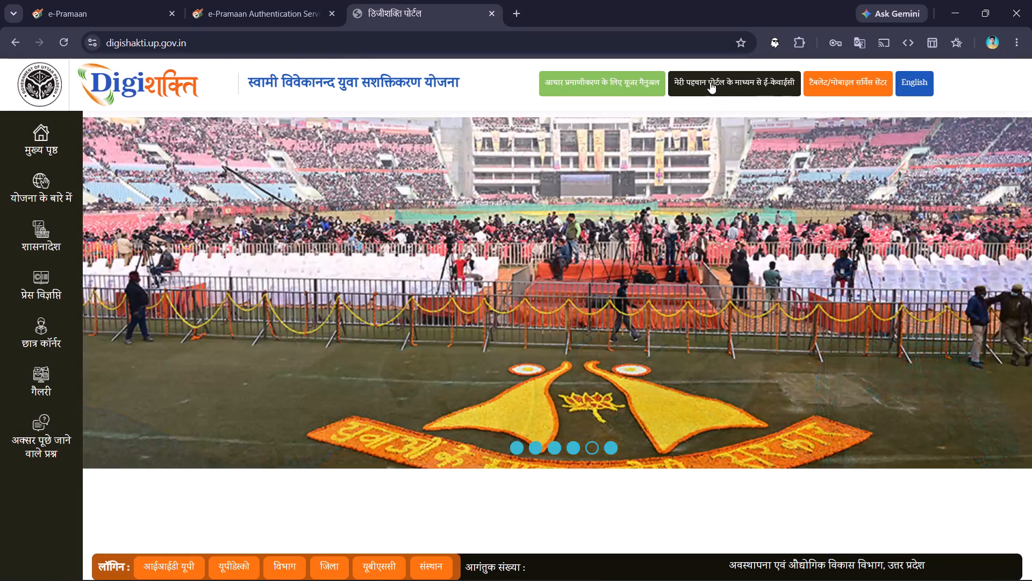
{"action": "left_click", "coordinate": [706, 79]}
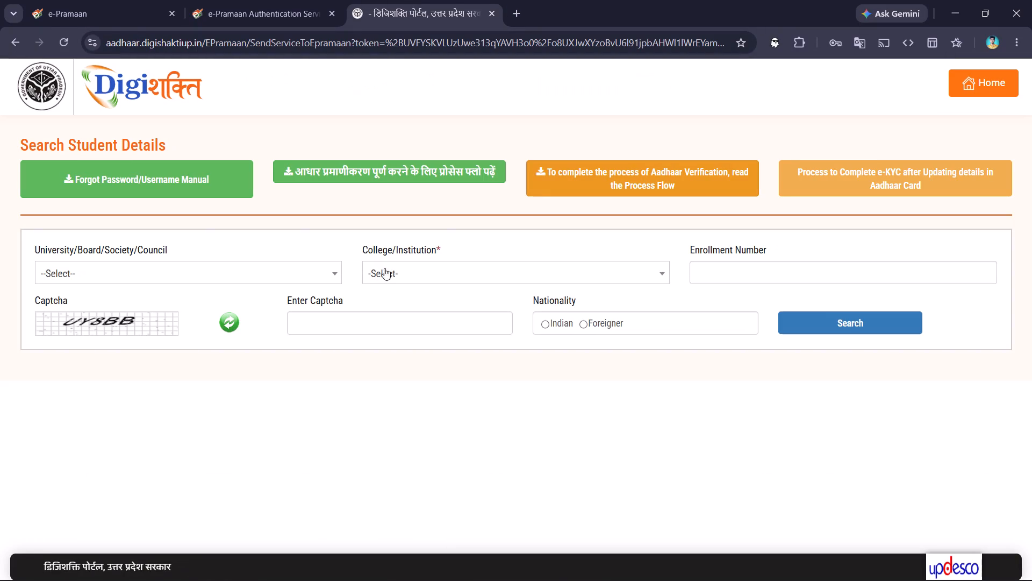
In the student search form, choose CHAUDHARY CHARAN SINGH UNIVERSITY as the university and M.M.H. COLLEGE, GHAZIABAD [CC019] as the college.
{"action": "left_click", "coordinate": [333, 272]}
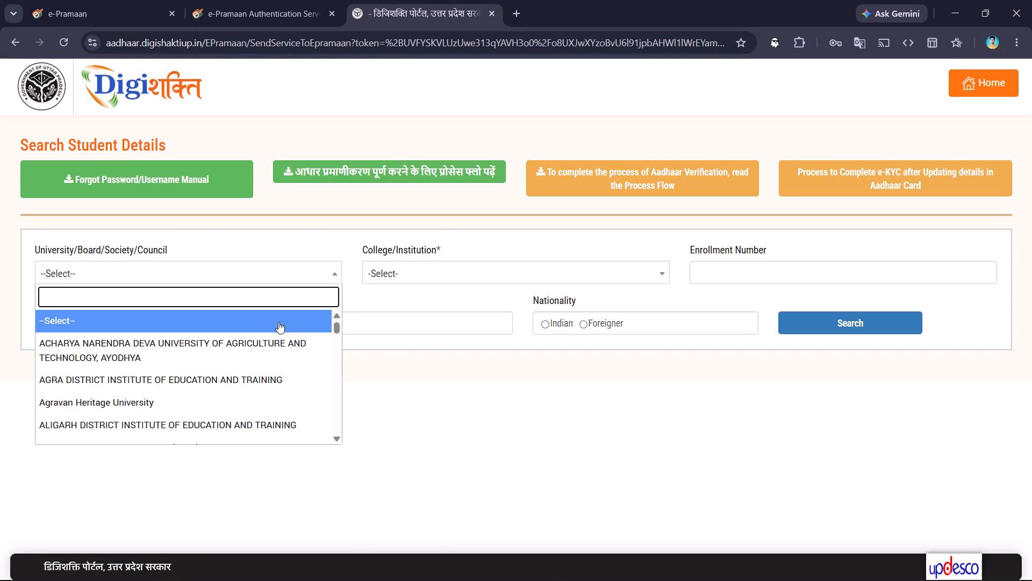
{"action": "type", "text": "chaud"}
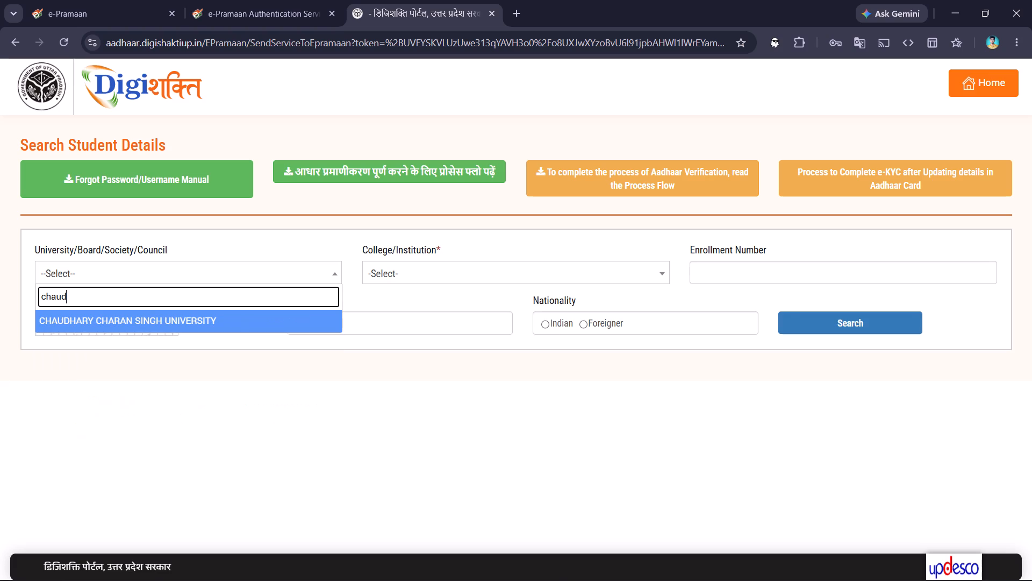
{"action": "left_click", "coordinate": [245, 320]}
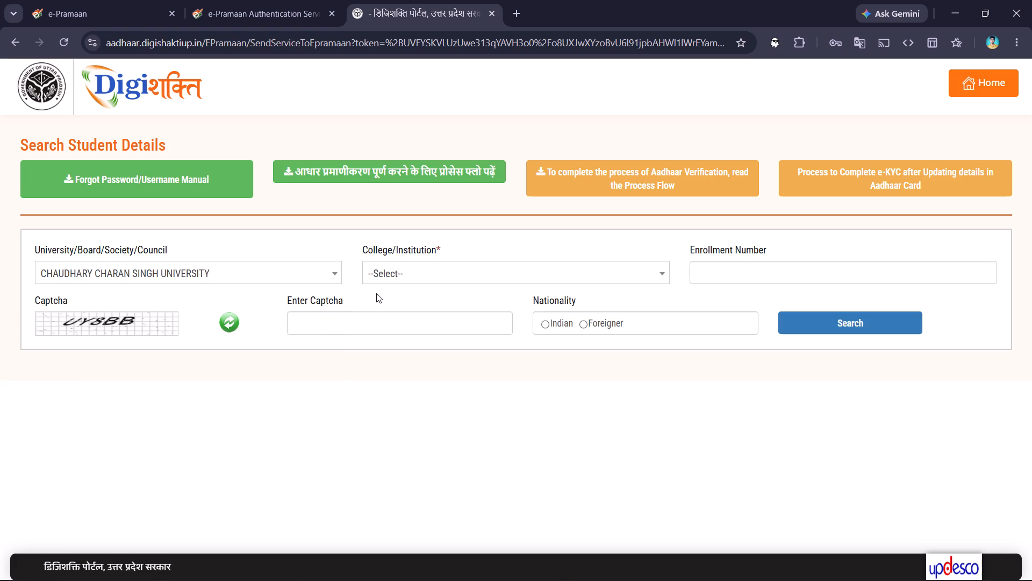
{"action": "left_click", "coordinate": [408, 265]}
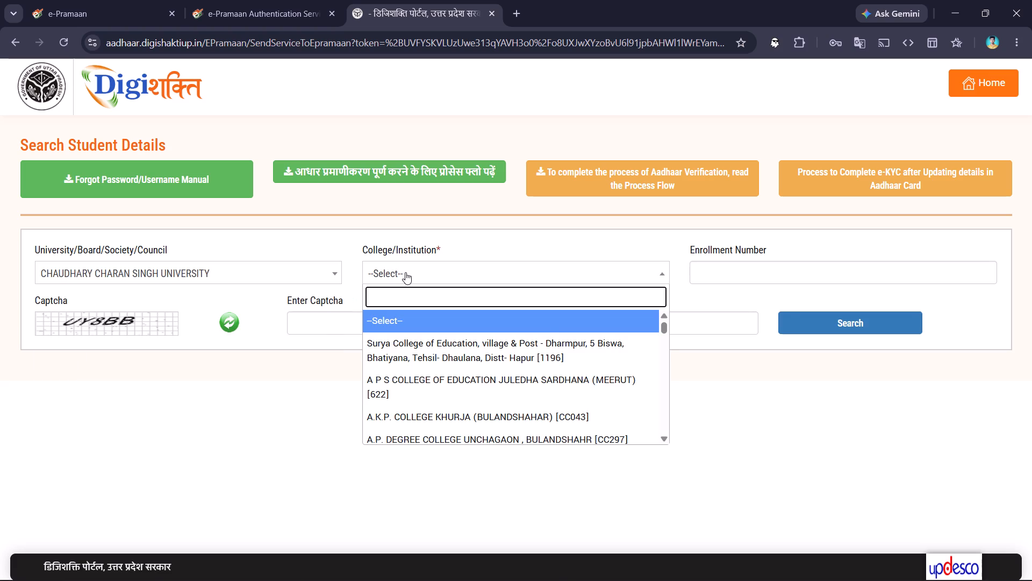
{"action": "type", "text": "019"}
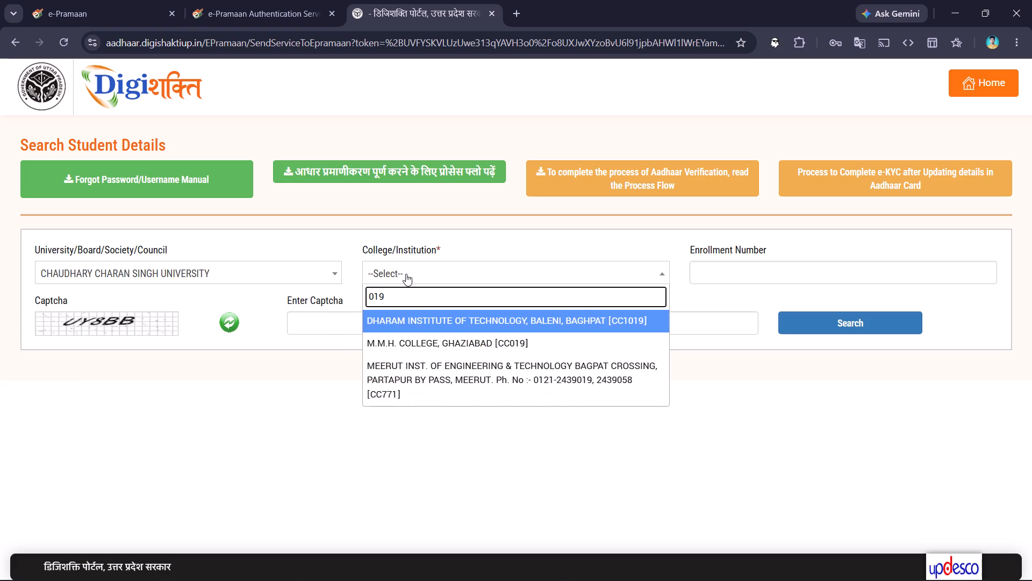
{"action": "left_click", "coordinate": [411, 340]}
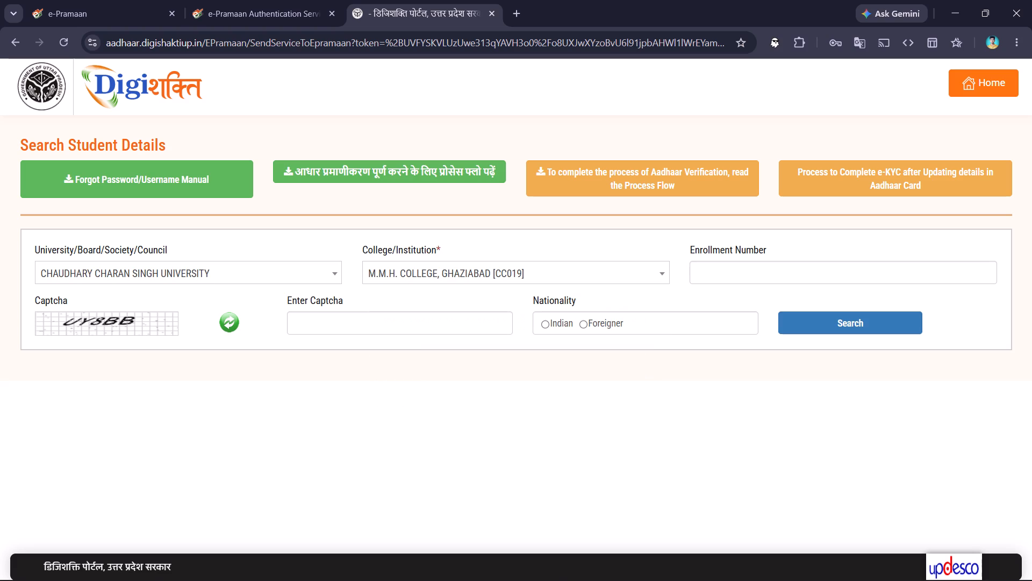
Open the Enrollment Number field of the student search form for entry.
{"action": "left_click", "coordinate": [727, 272]}
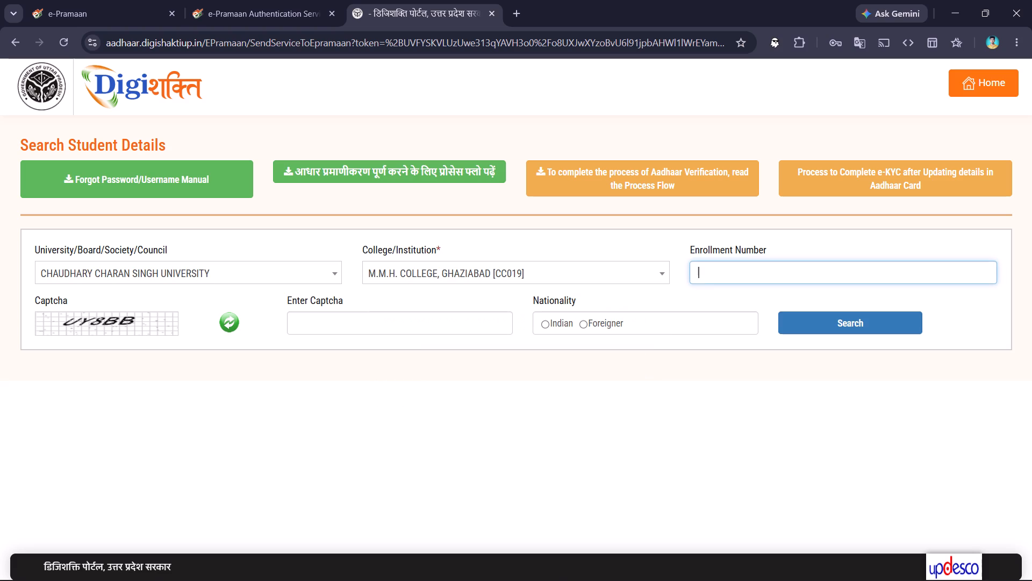
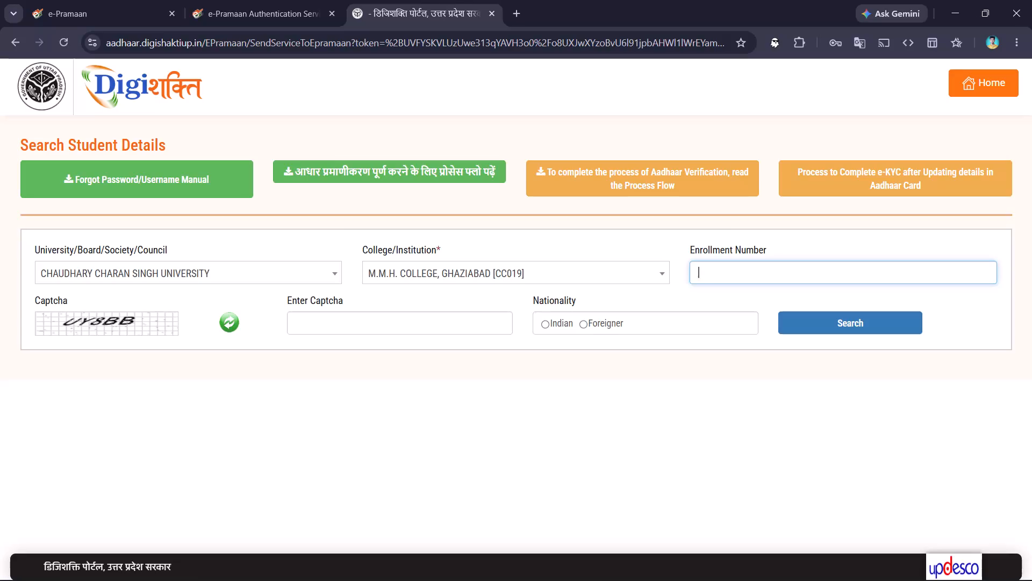
Search for the student's record using the student's enrollment number, the displayed captcha and Indian nationality.
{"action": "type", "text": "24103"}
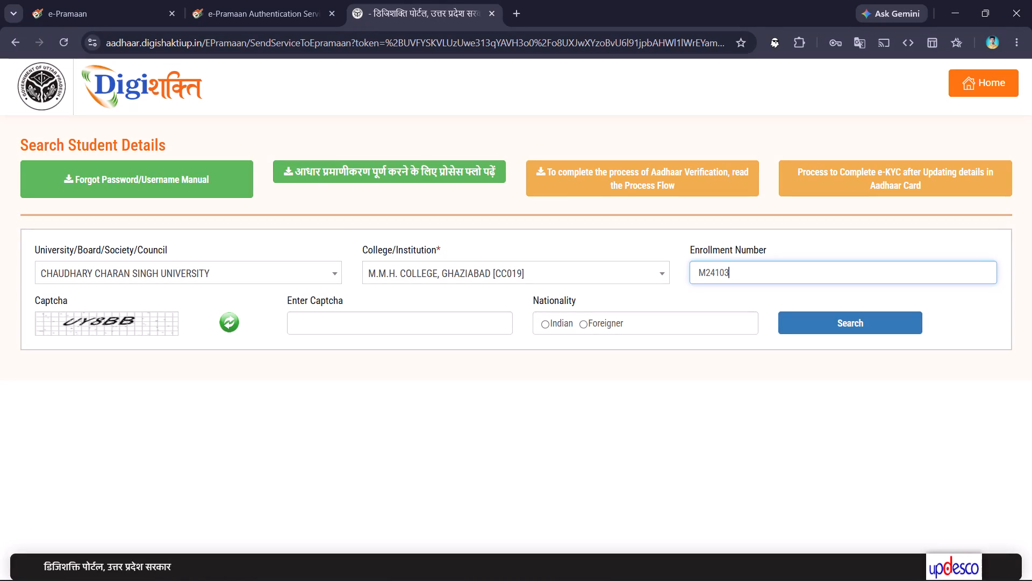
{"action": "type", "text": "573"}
{"action": "left_click", "coordinate": [470, 323]}
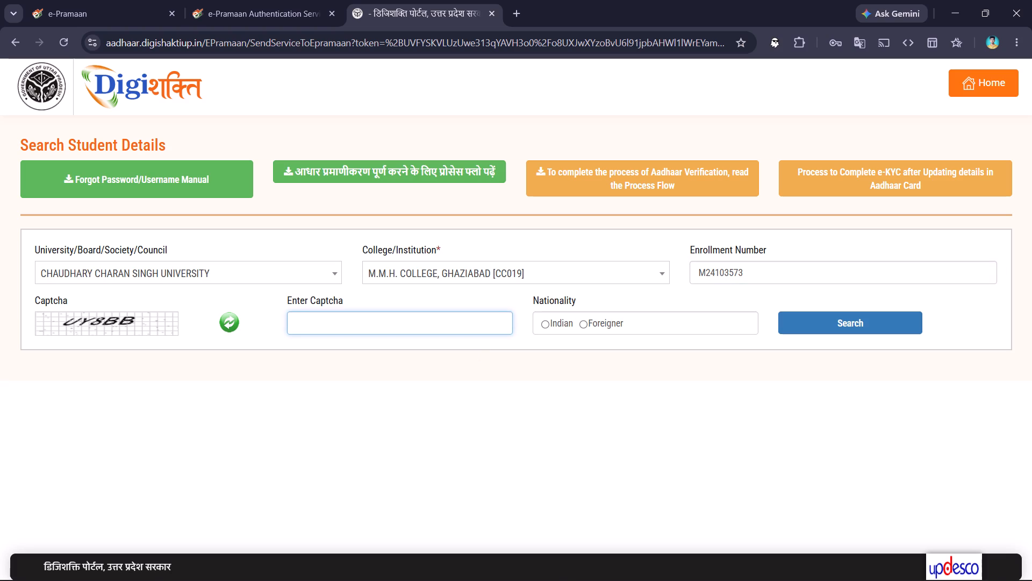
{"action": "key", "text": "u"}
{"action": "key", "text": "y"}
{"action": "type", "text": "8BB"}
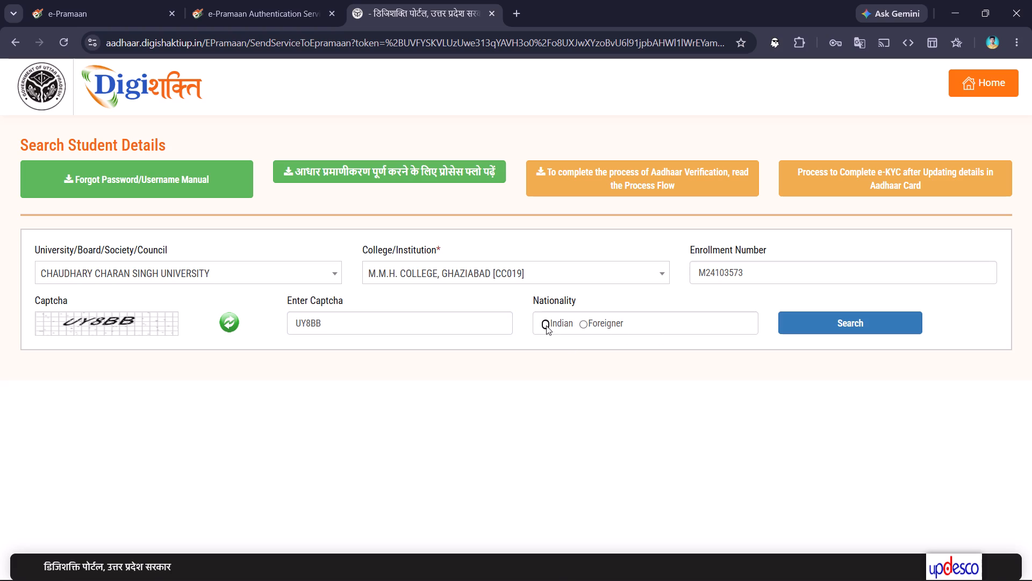
{"action": "left_click", "coordinate": [542, 325]}
{"action": "left_click", "coordinate": [832, 320]}
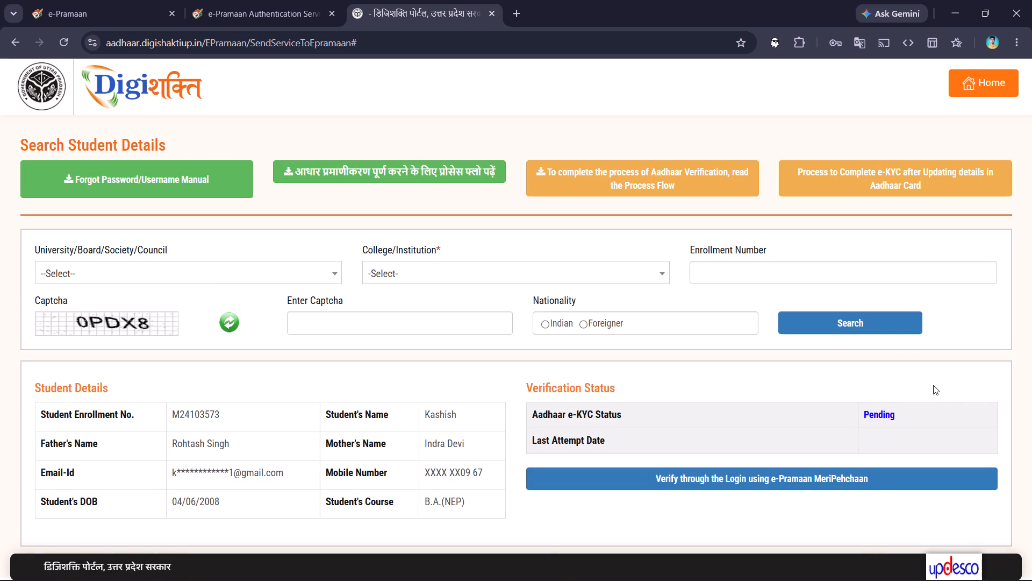
Start the student's pending Aadhaar e-KYC verification through the e-Pramaan MeriPehchaan login.
{"action": "left_click", "coordinate": [845, 478]}
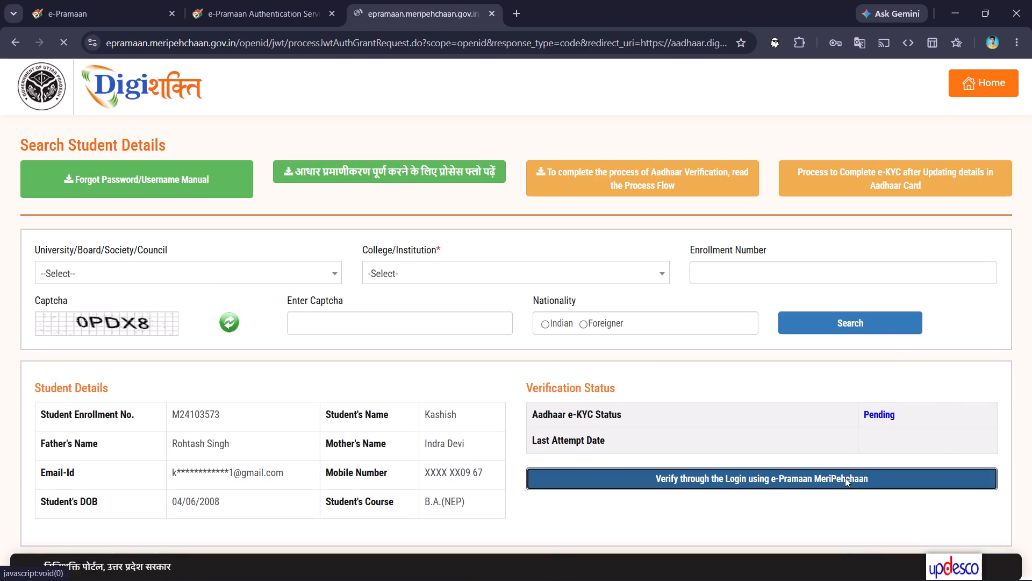
Open the Aadhaar Number / VID field of the Aadhaar e-KYC form for entry.
{"action": "left_click", "coordinate": [512, 218]}
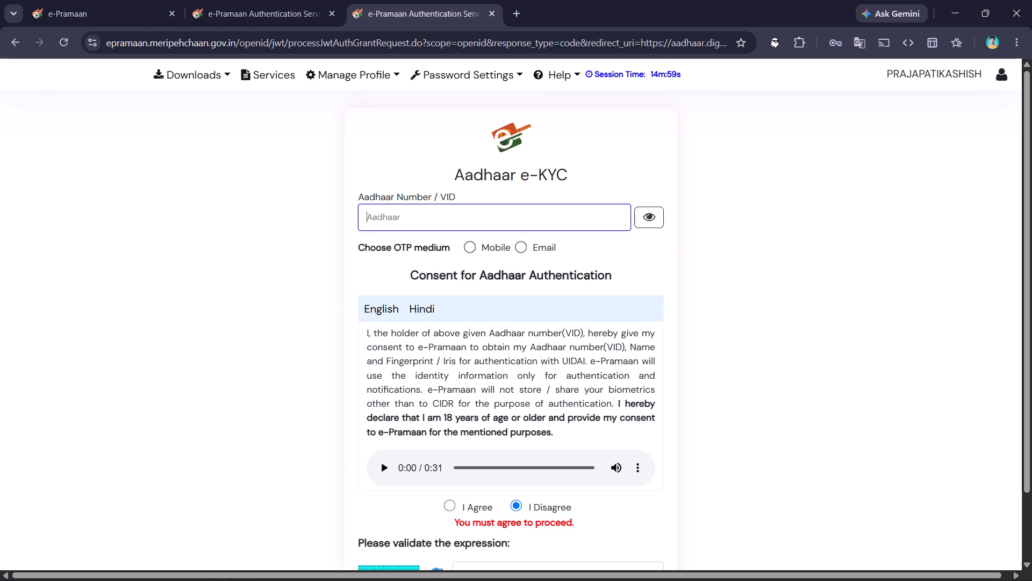
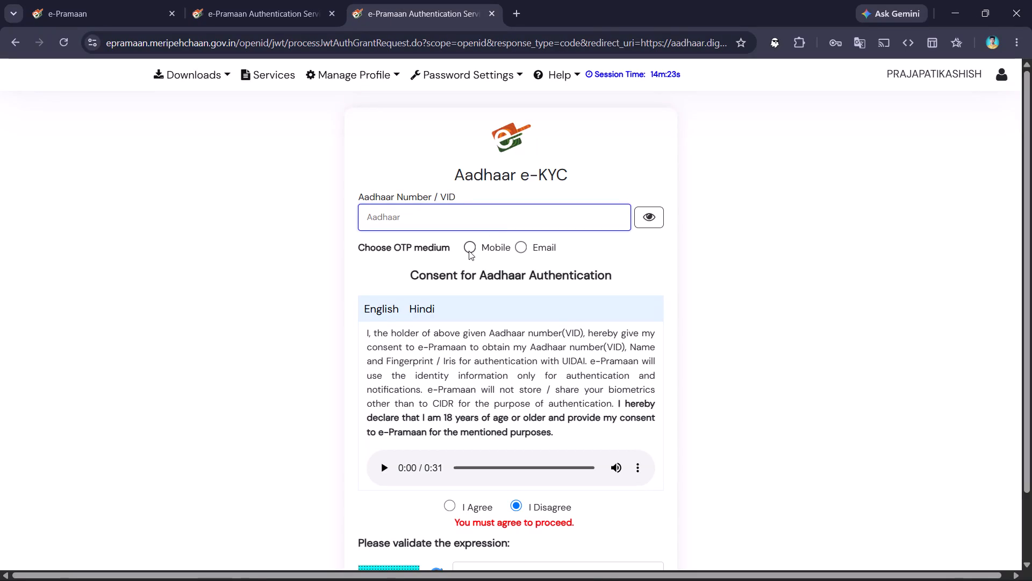
Choose Mobile as the OTP medium and agree to the consent for Aadhaar authentication.
{"action": "left_click", "coordinate": [467, 249]}
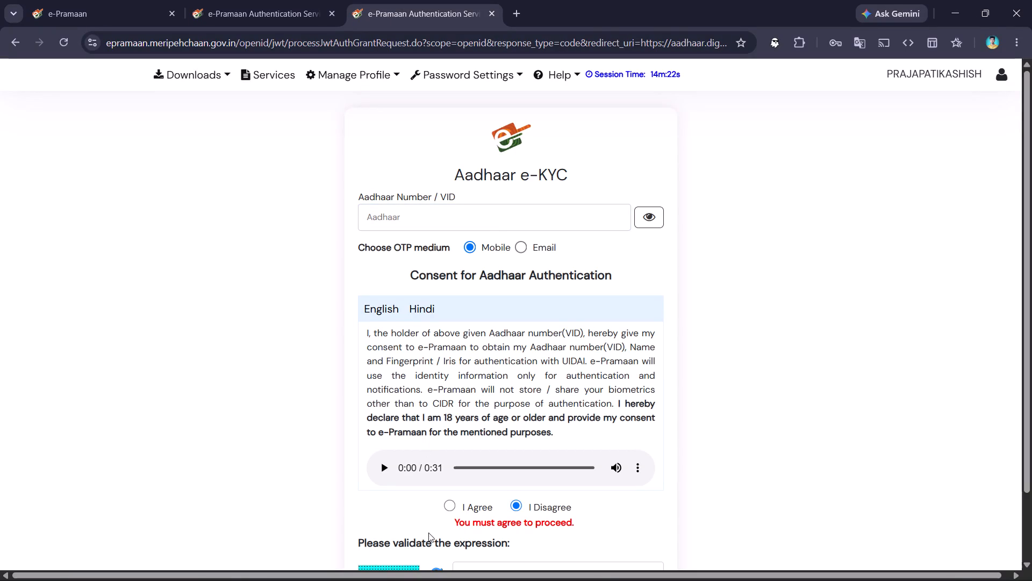
{"action": "left_click", "coordinate": [445, 506]}
Answer the validation expression 1*3 on the Aadhaar e-KYC form with 3.
{"action": "scroll", "coordinate": [491, 430], "scroll_direction": "down", "scroll_amount": 1}
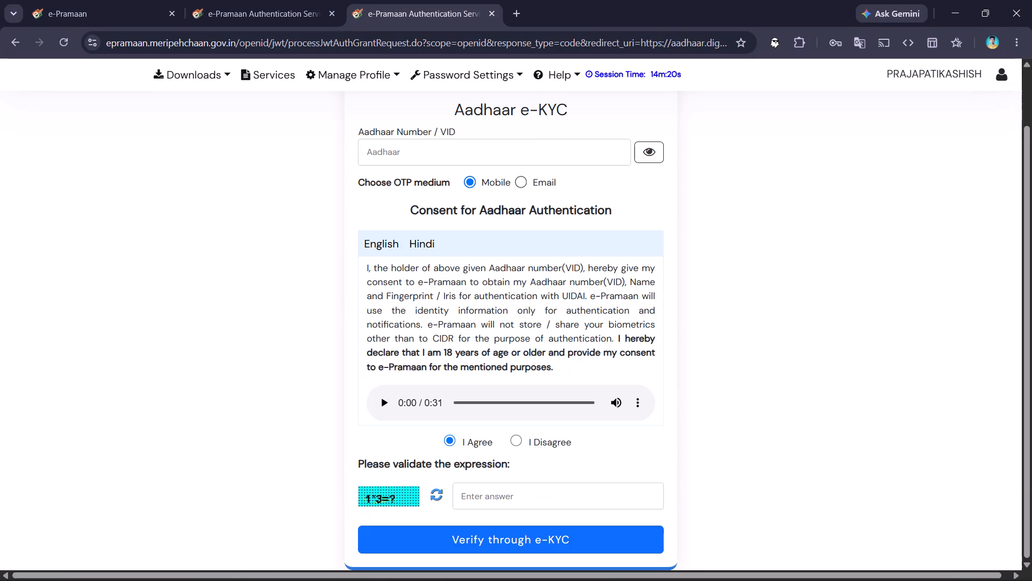
{"action": "scroll", "coordinate": [491, 430], "scroll_direction": "down", "scroll_amount": 1}
{"action": "left_click", "coordinate": [475, 503]}
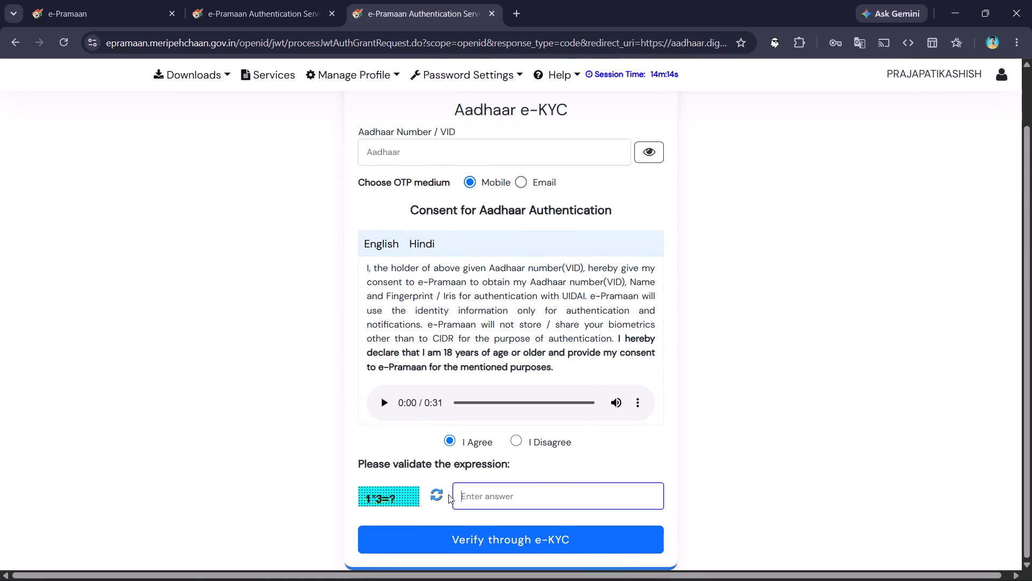
{"action": "left_click", "coordinate": [471, 494]}
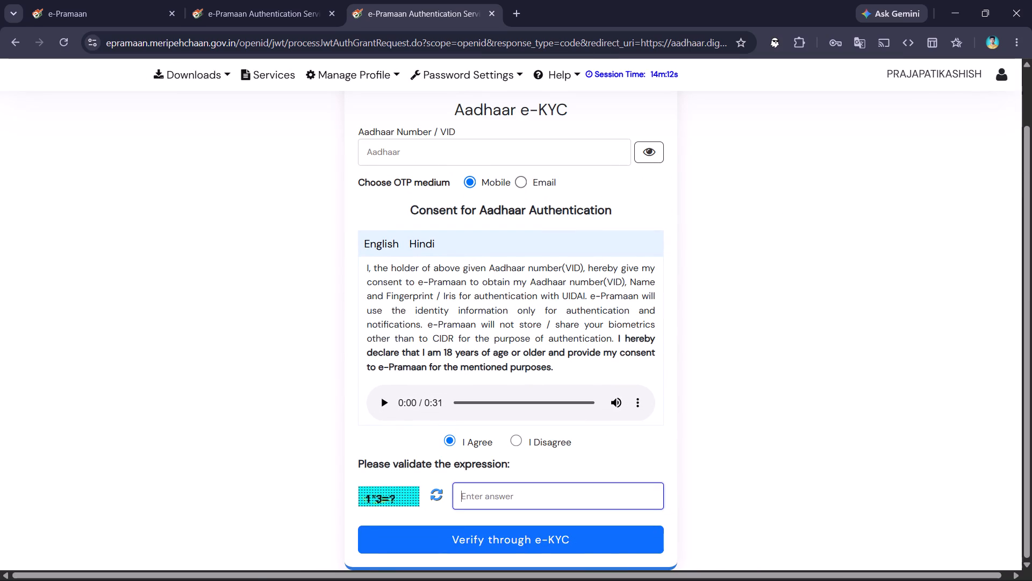
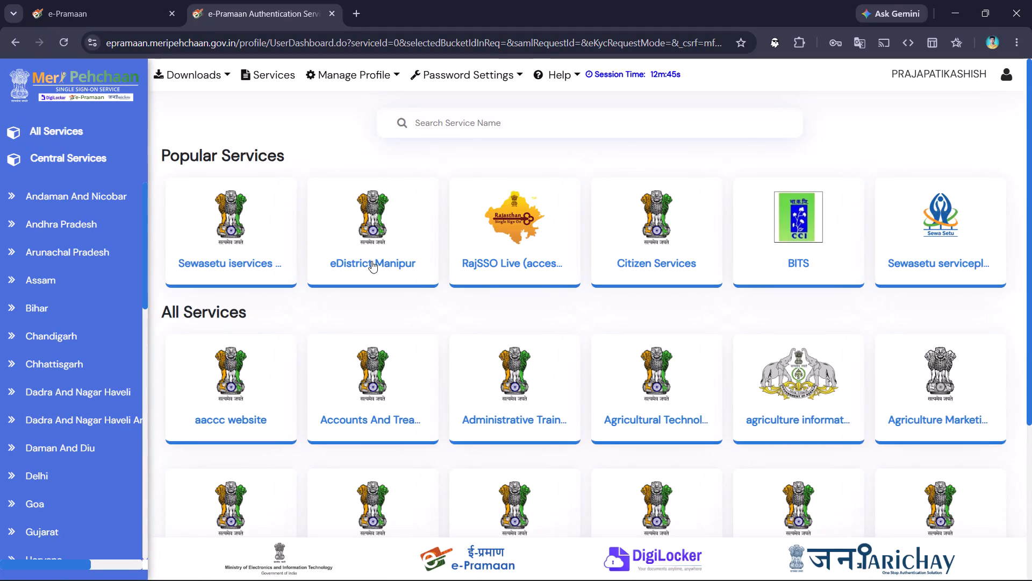
Open the signed-in user's account options on the e-Pramaan services dashboard to log out.
{"action": "scroll", "coordinate": [371, 261], "scroll_direction": "down", "scroll_amount": 2}
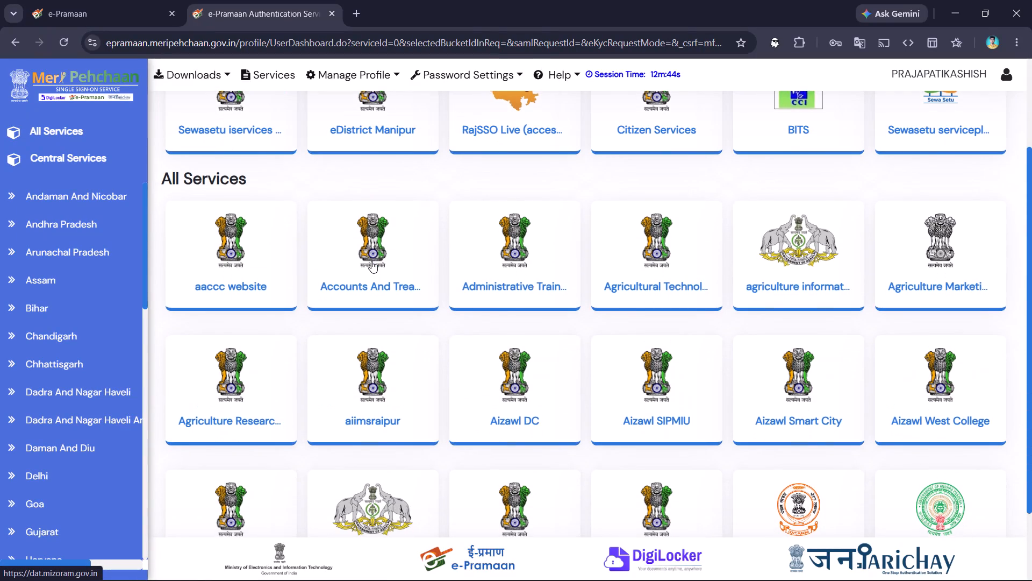
{"action": "scroll", "coordinate": [371, 261], "scroll_direction": "down", "scroll_amount": 4}
{"action": "scroll", "coordinate": [371, 261], "scroll_direction": "up", "scroll_amount": 6}
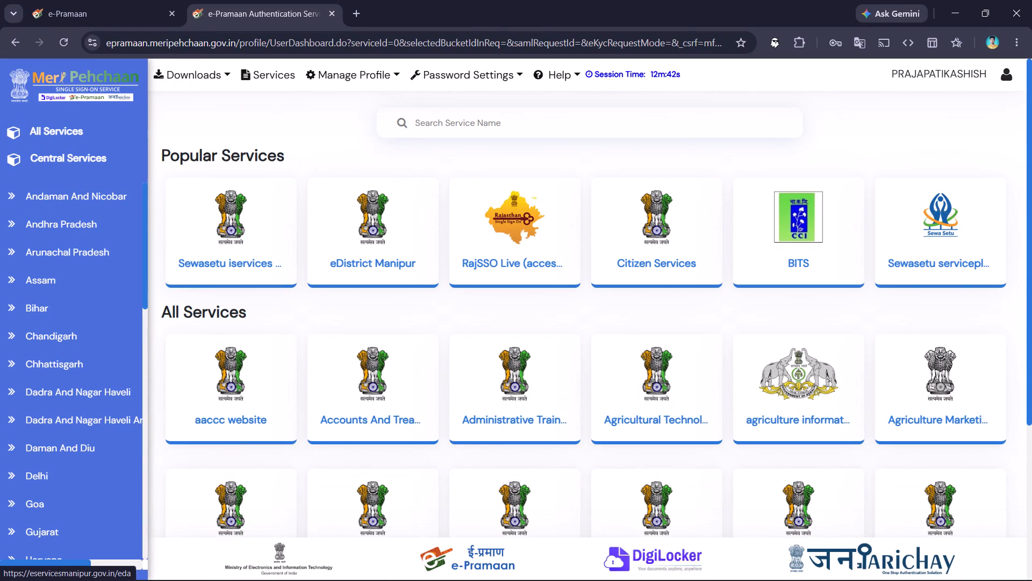
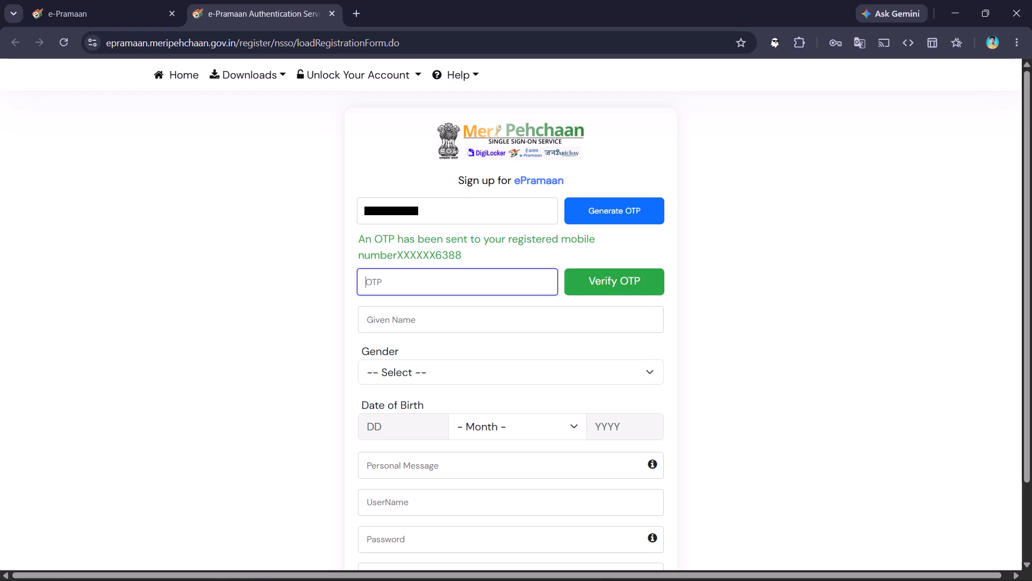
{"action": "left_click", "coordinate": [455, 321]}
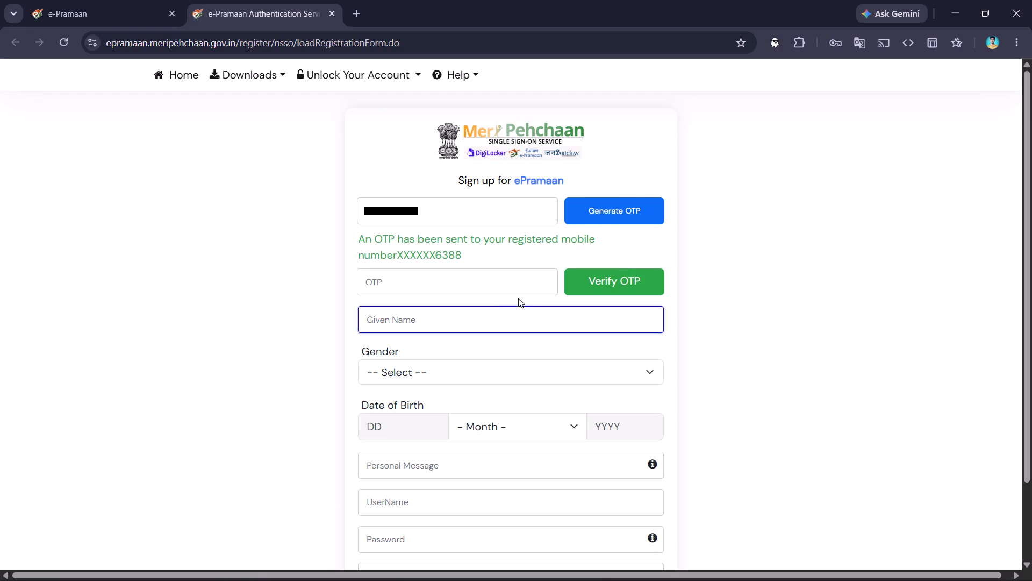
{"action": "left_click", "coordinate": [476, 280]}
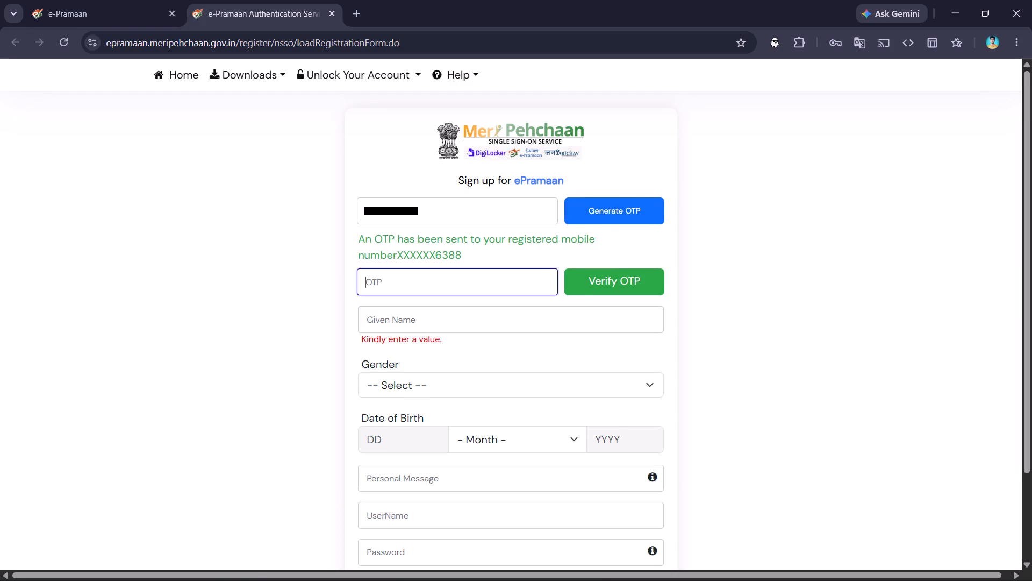
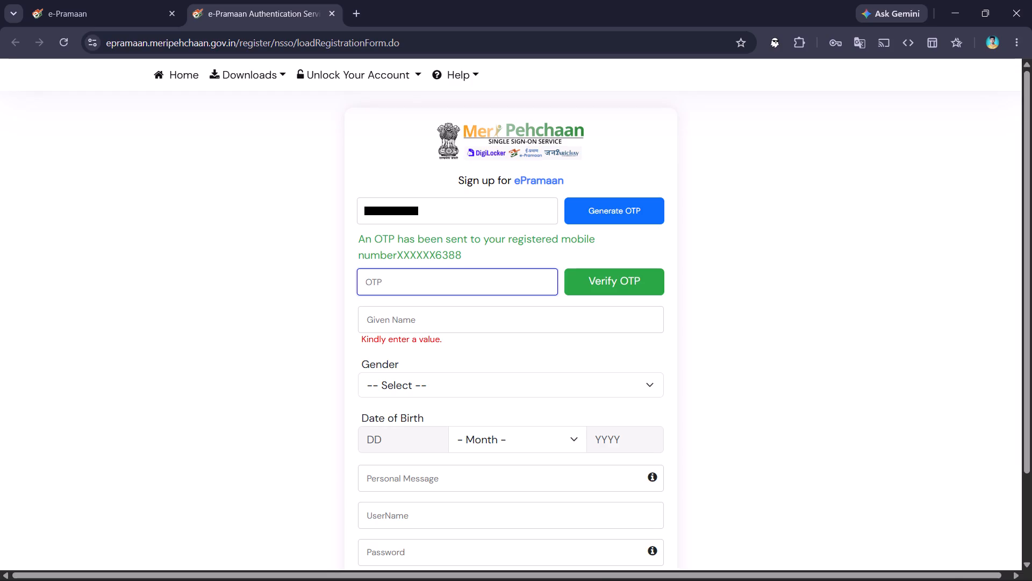
Close the ePramaan sign-up form and the e-Pramaan home page, ending the browser session.
{"action": "left_click", "coordinate": [328, 14]}
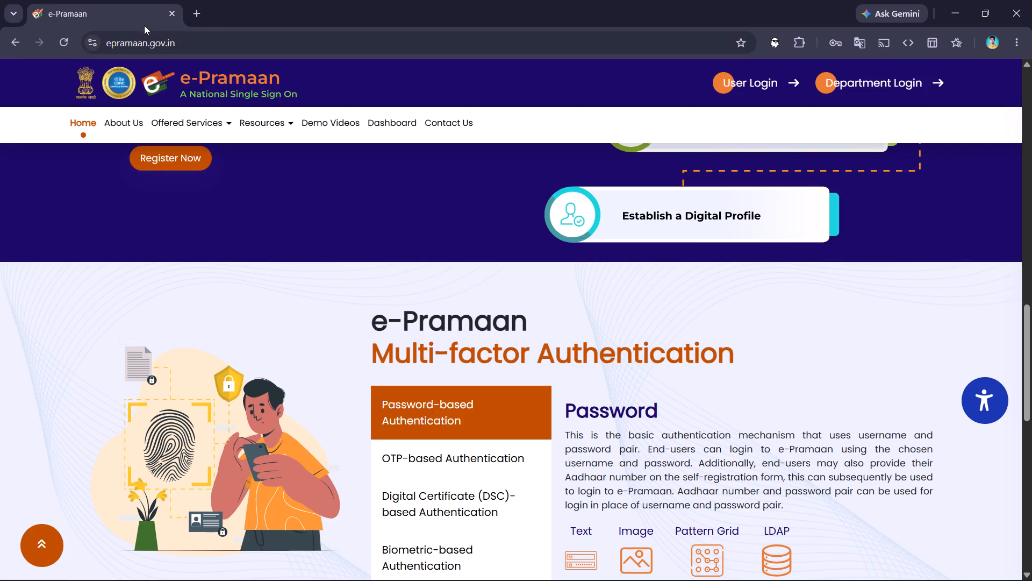
{"action": "left_click", "coordinate": [171, 15]}
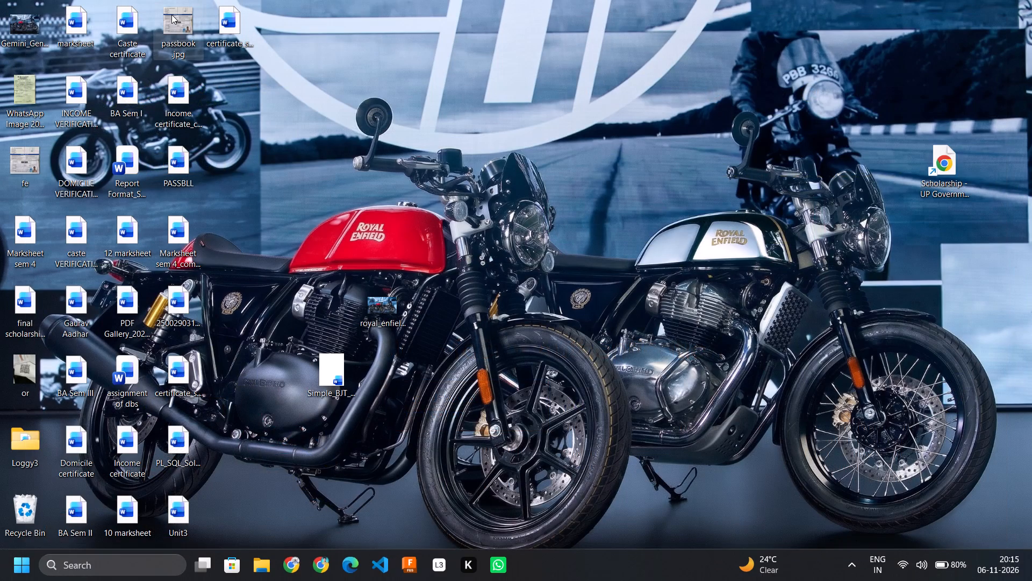
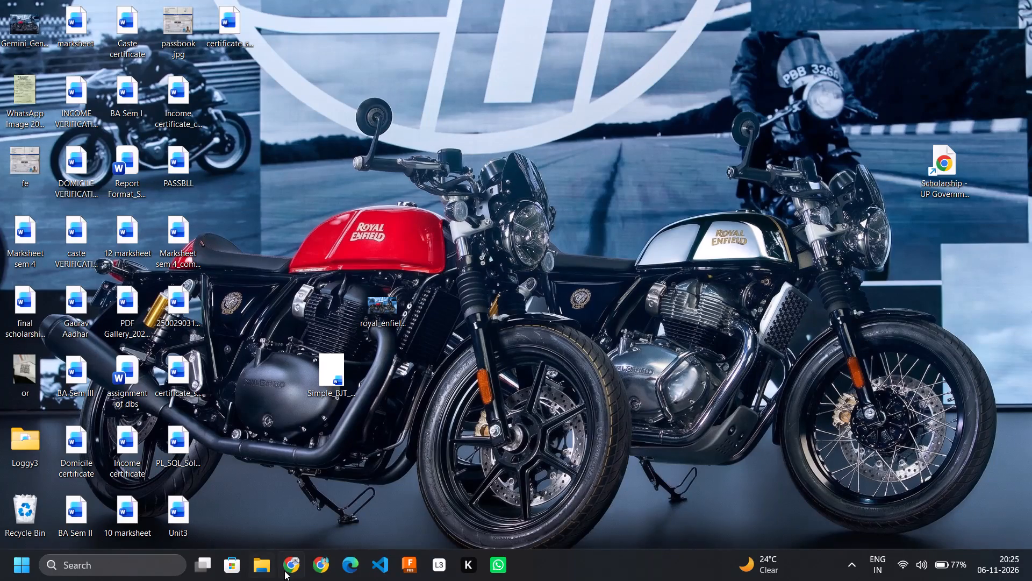
In Chrome, search Google for digishakti and open the UP Government Digishakti Portal, dismissing its introductory video.
{"action": "left_click", "coordinate": [331, 561]}
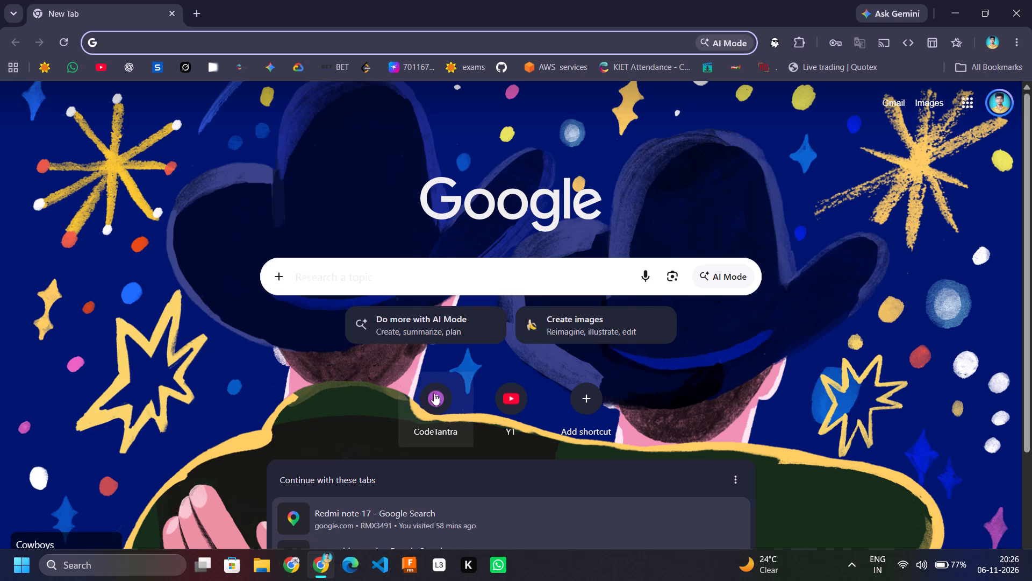
{"action": "left_click", "coordinate": [369, 280]}
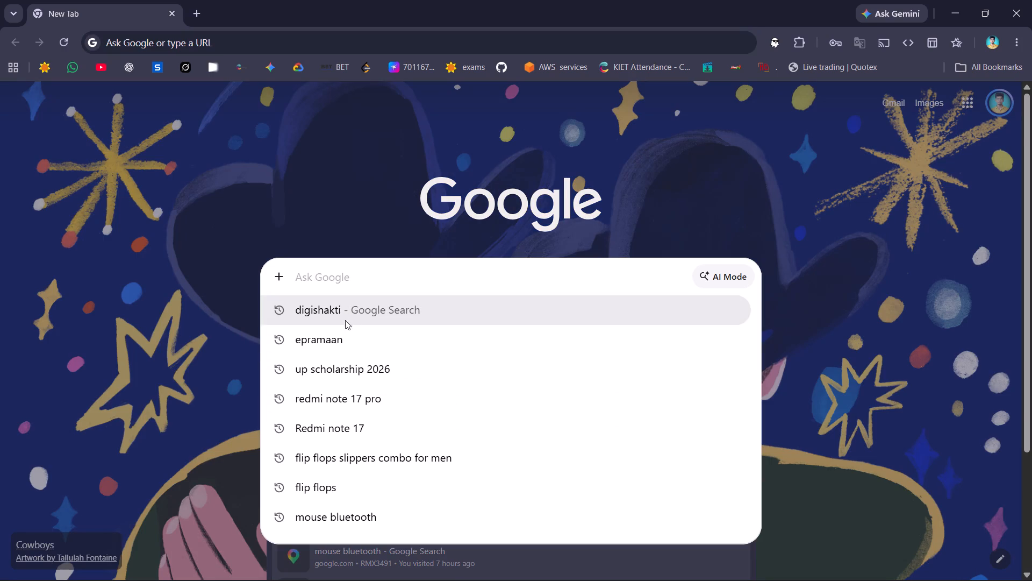
{"action": "left_click", "coordinate": [340, 311]}
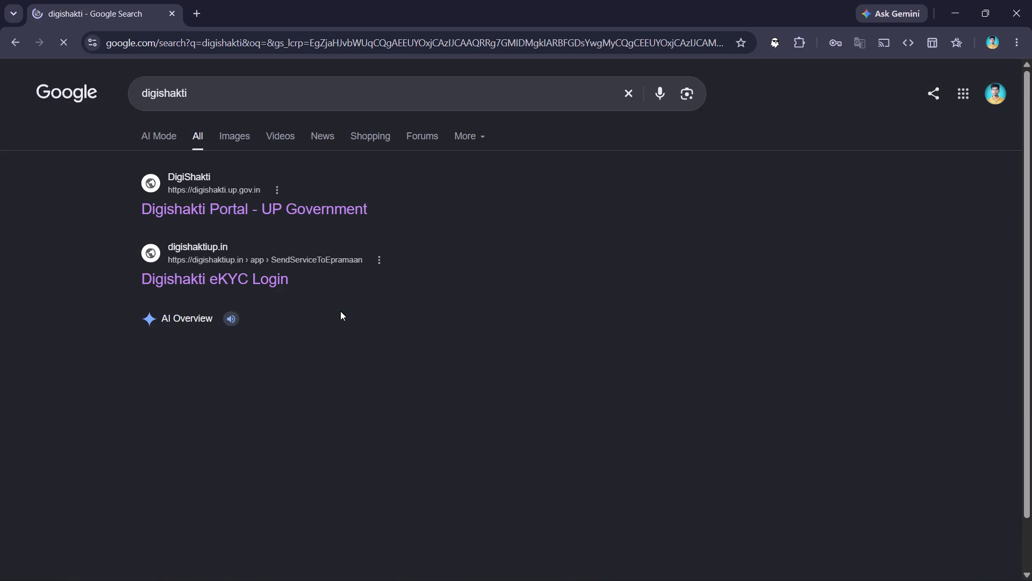
{"action": "left_click", "coordinate": [316, 205]}
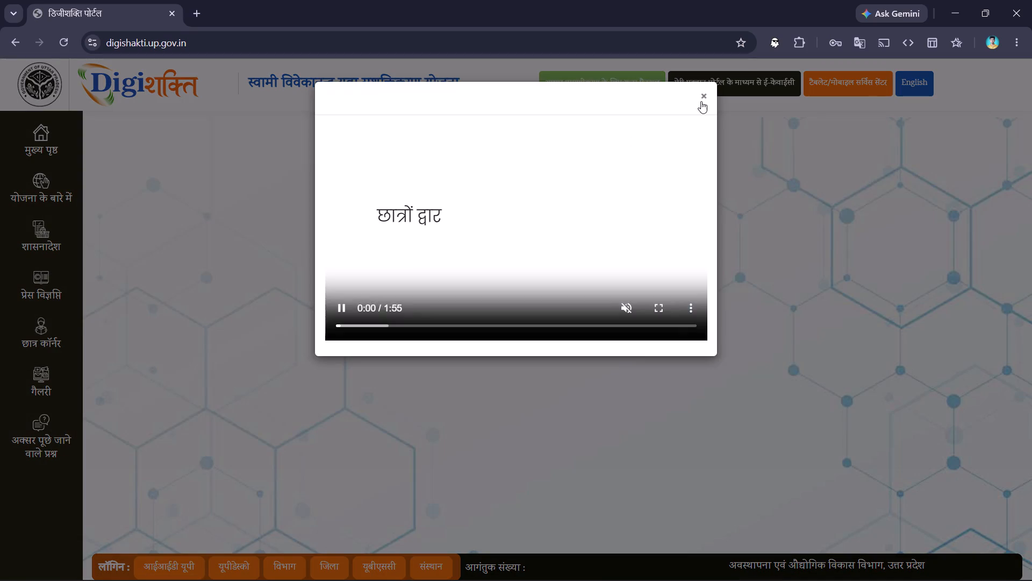
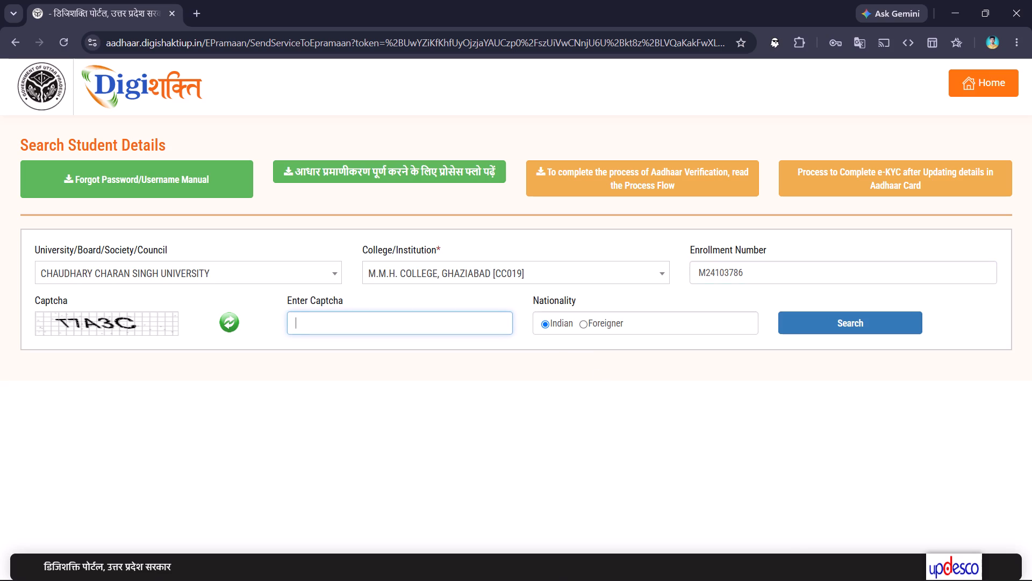
{"action": "type", "text": "T7"}
{"action": "type", "text": "A3"}
{"action": "key", "text": "c"}
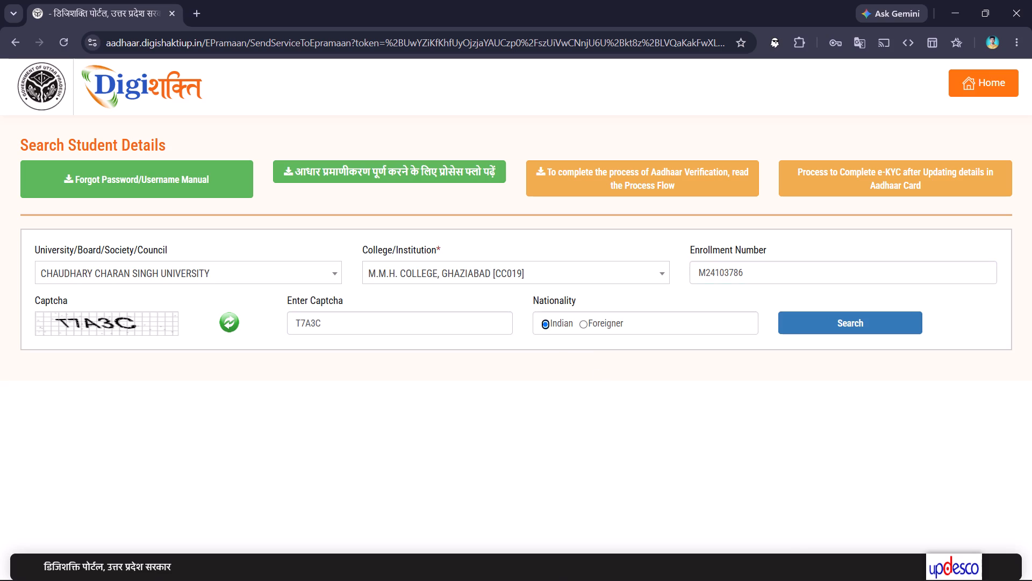
{"action": "left_click", "coordinate": [795, 320]}
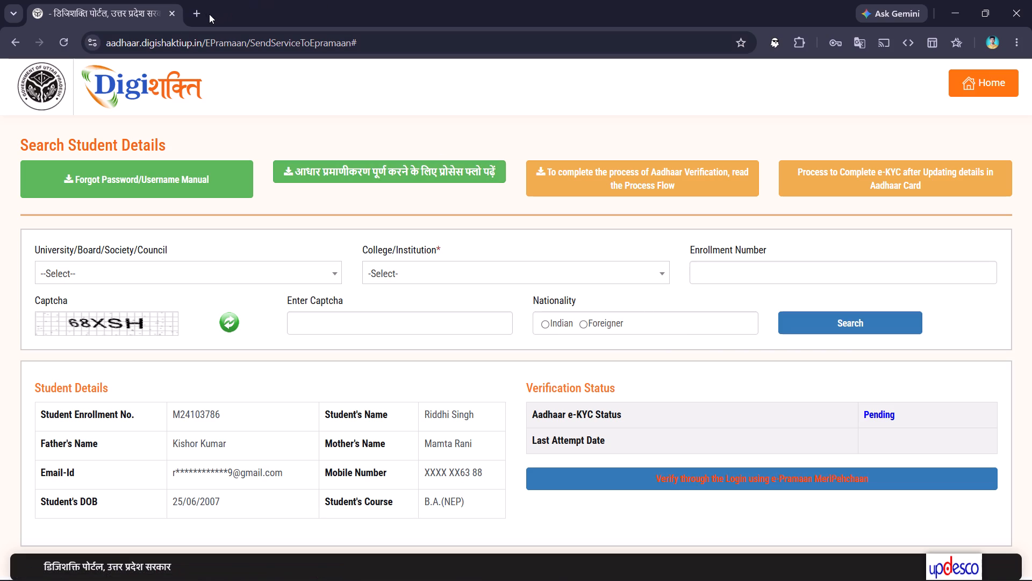
In a new browser tab, search Google for epramaan and open the official e-Pramaan website.
{"action": "left_click", "coordinate": [195, 15]}
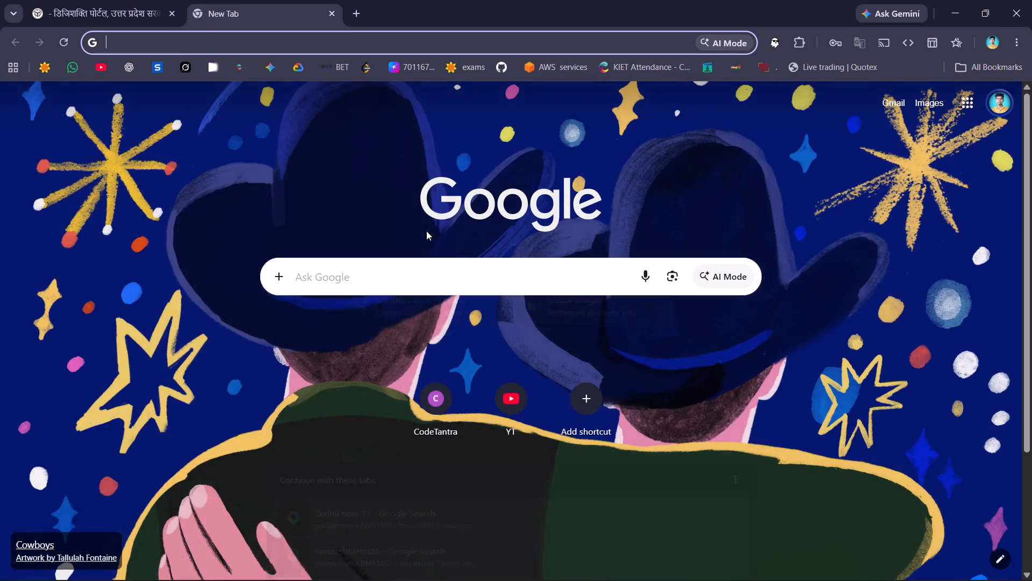
{"action": "left_click", "coordinate": [408, 268]}
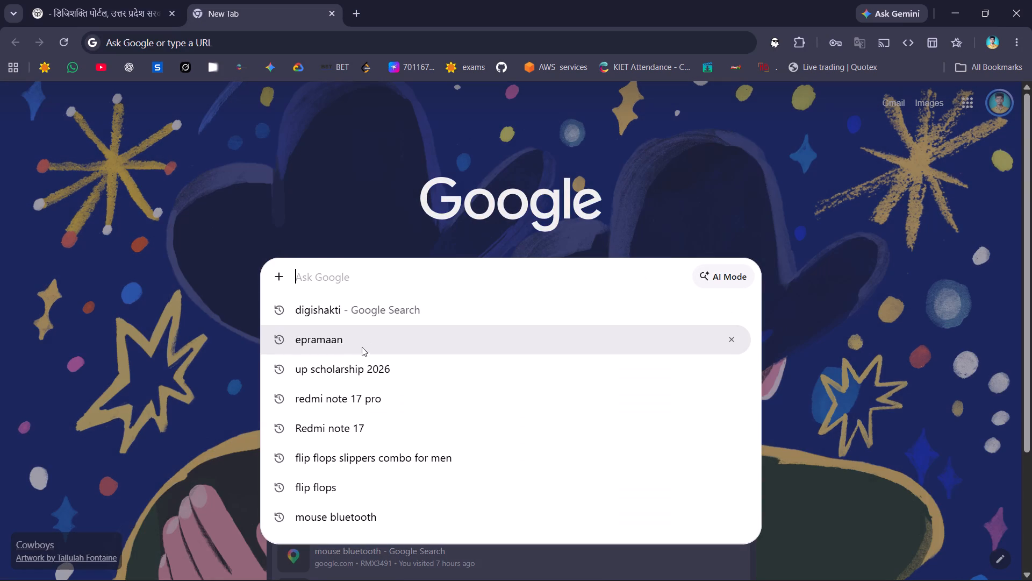
{"action": "left_click", "coordinate": [354, 341]}
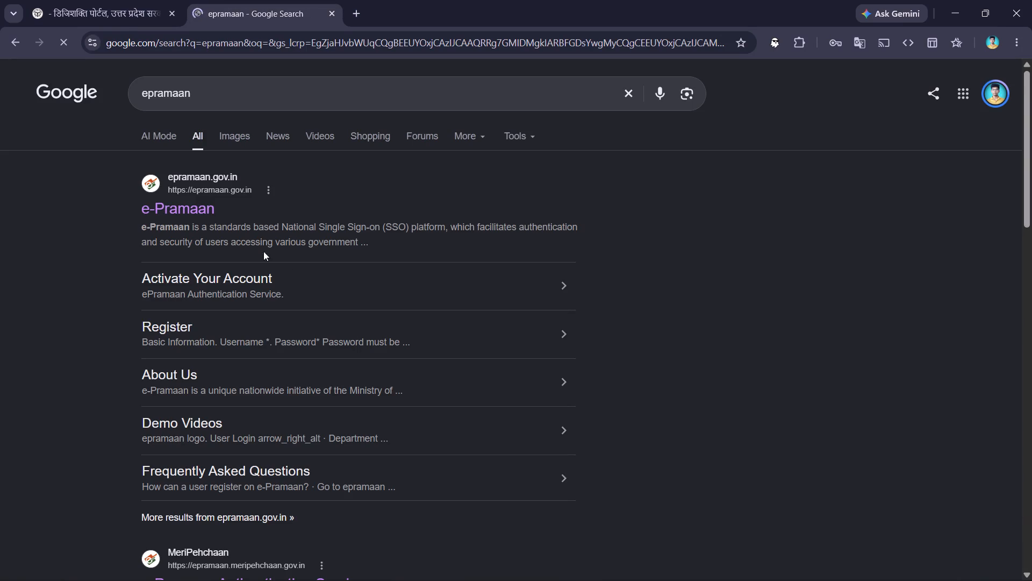
{"action": "left_click", "coordinate": [201, 215]}
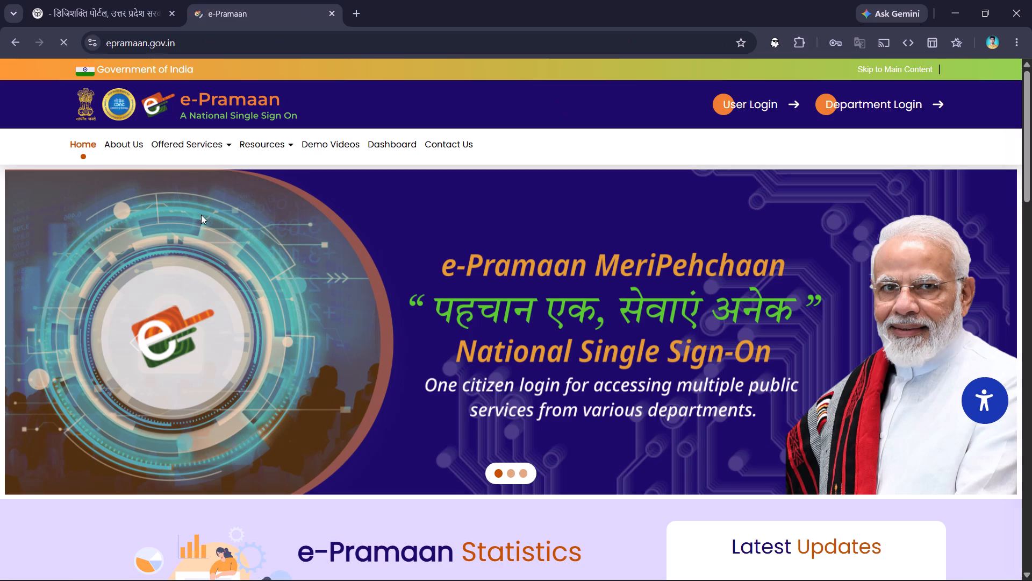
Open the new-user registration form from the e-Pramaan home page's digital profile section.
{"action": "scroll", "coordinate": [387, 332], "scroll_direction": "down", "scroll_amount": 2}
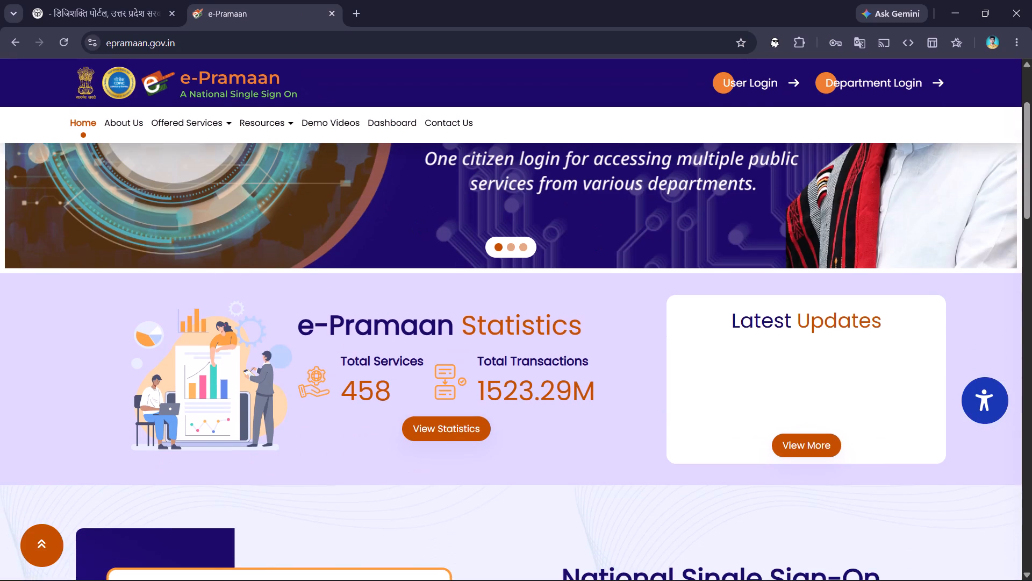
{"action": "scroll", "coordinate": [387, 332], "scroll_direction": "down", "scroll_amount": 7}
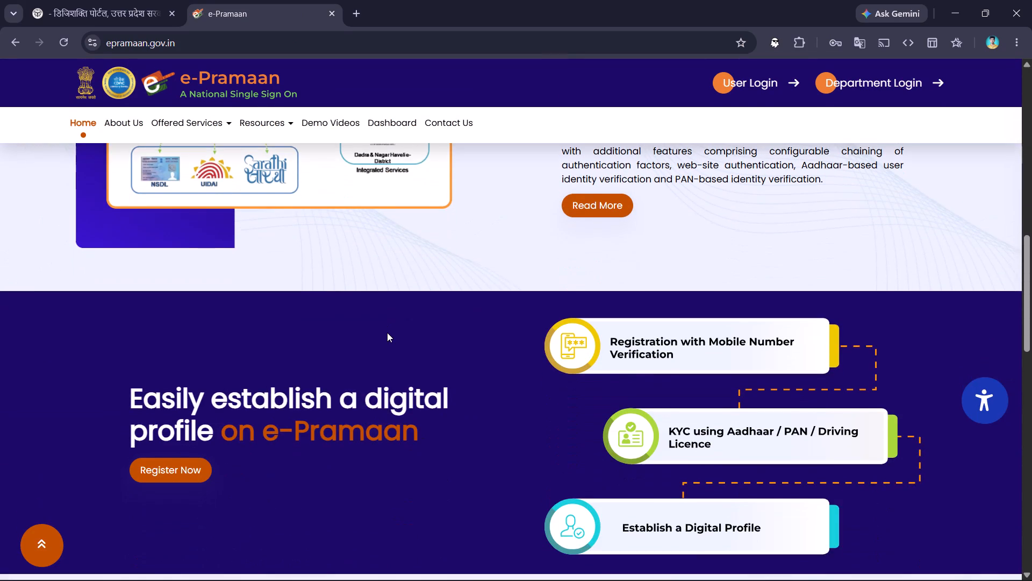
{"action": "left_click", "coordinate": [176, 474]}
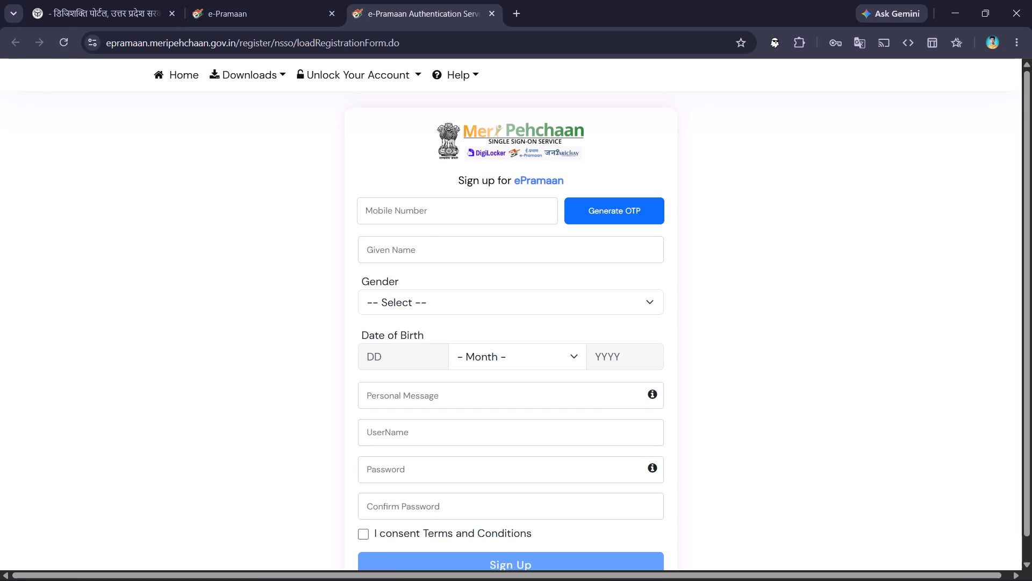
Start filling in the mobile number on the ePramaan sign-up form.
{"action": "left_click", "coordinate": [415, 208]}
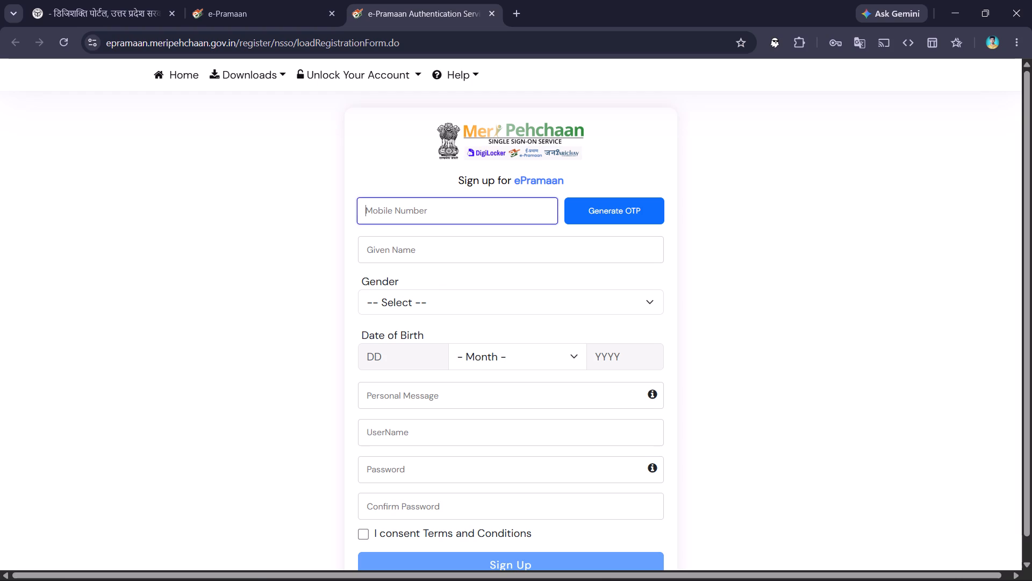
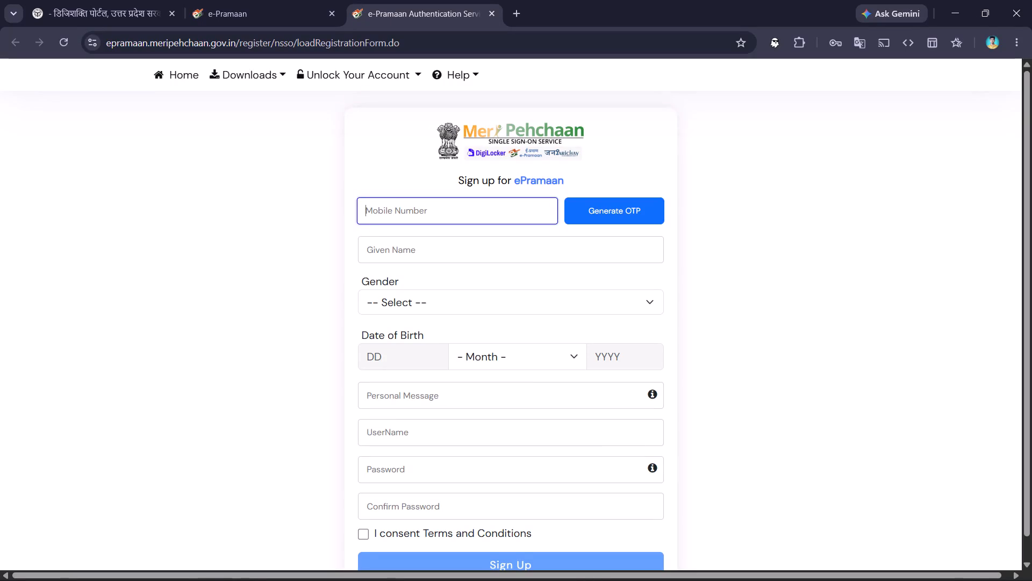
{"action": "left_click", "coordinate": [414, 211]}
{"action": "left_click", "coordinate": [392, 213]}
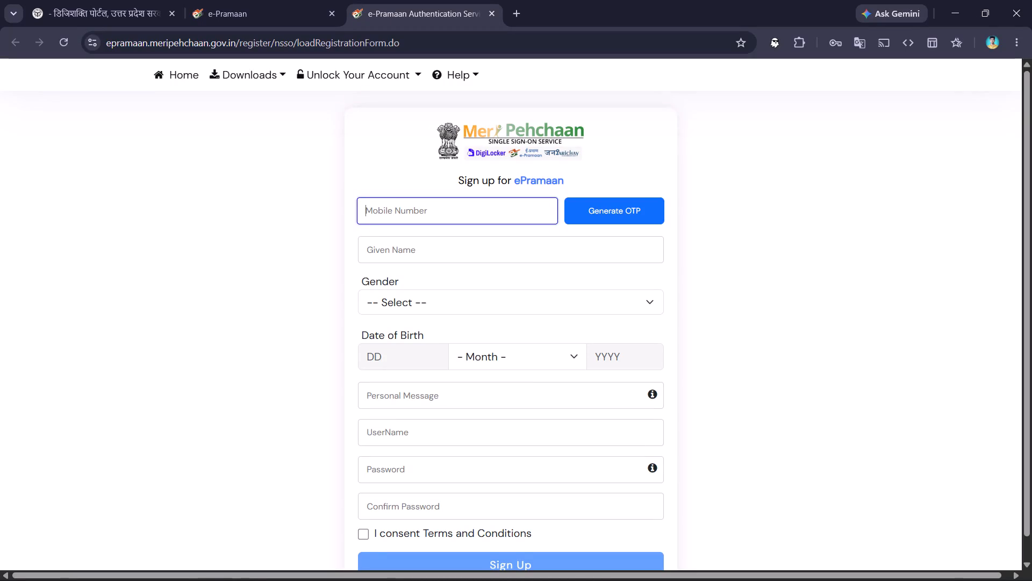
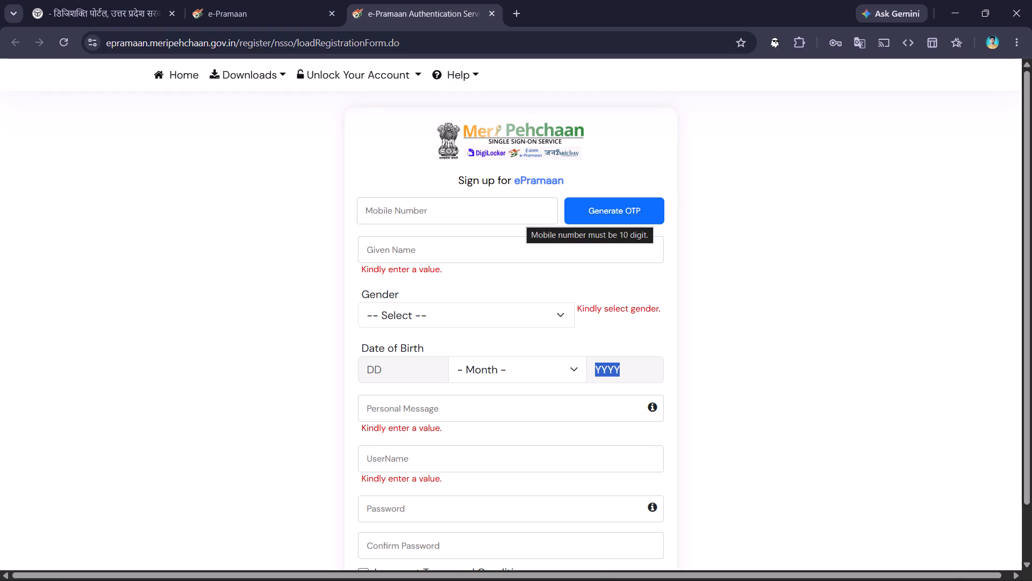
Enter the student's mobile number in the ePramaan sign-up form and generate an OTP for it.
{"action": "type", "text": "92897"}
{"action": "left_click", "coordinate": [519, 217]}
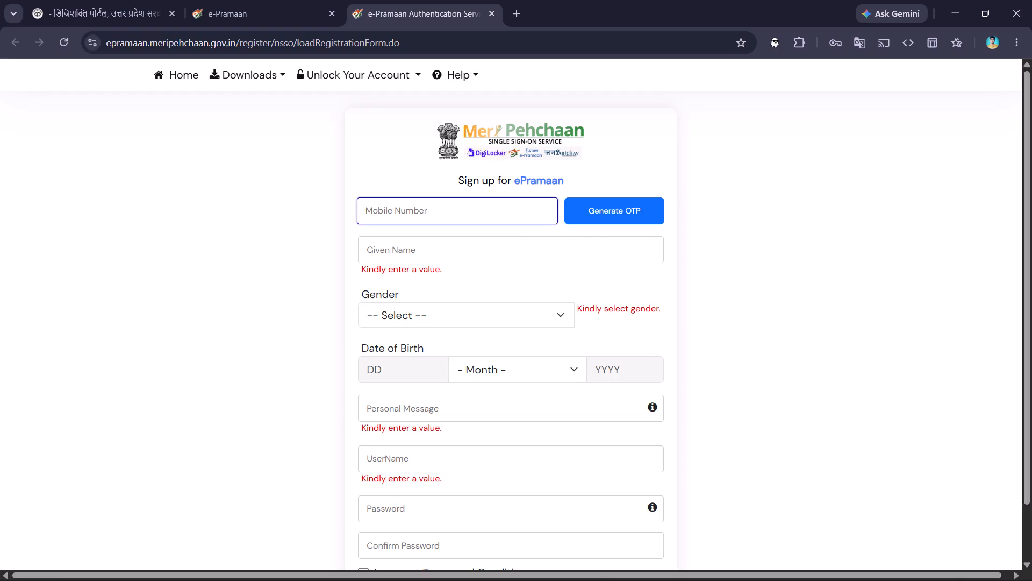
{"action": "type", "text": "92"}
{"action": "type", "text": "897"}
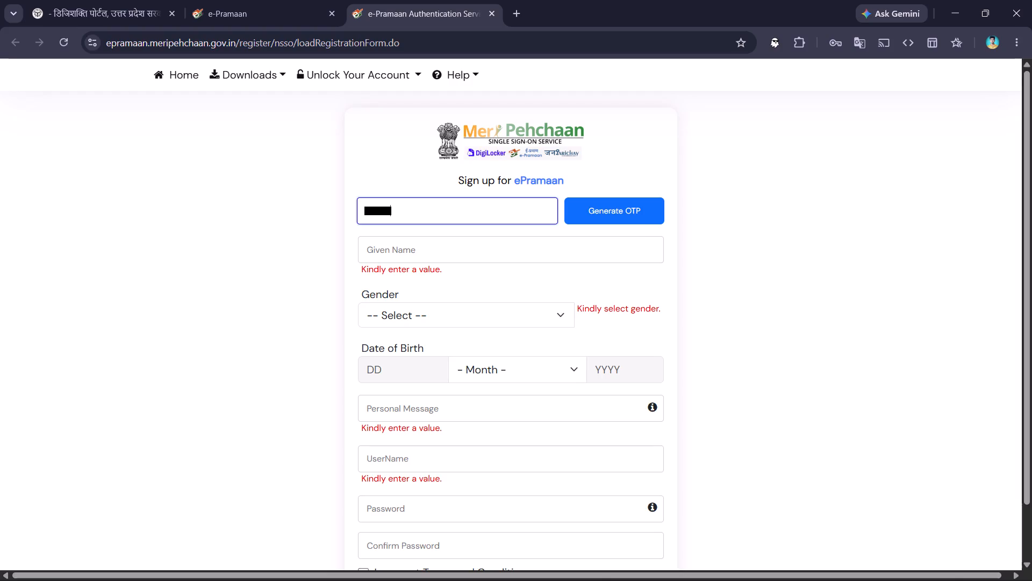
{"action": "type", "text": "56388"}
{"action": "left_click", "coordinate": [621, 208]}
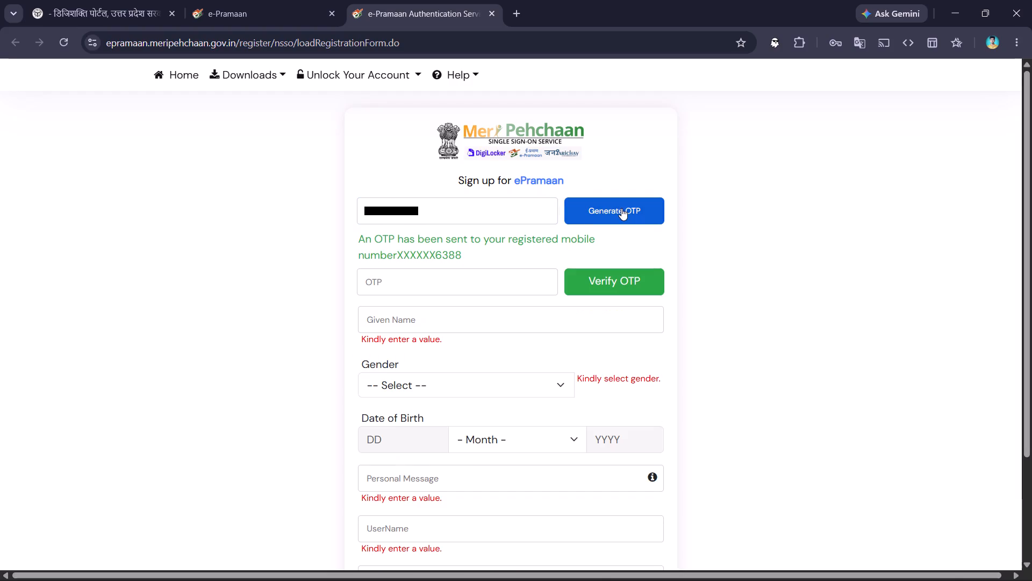
Enter the OTP sent to the mobile number in the ePramaan sign-up form.
{"action": "left_click", "coordinate": [511, 286]}
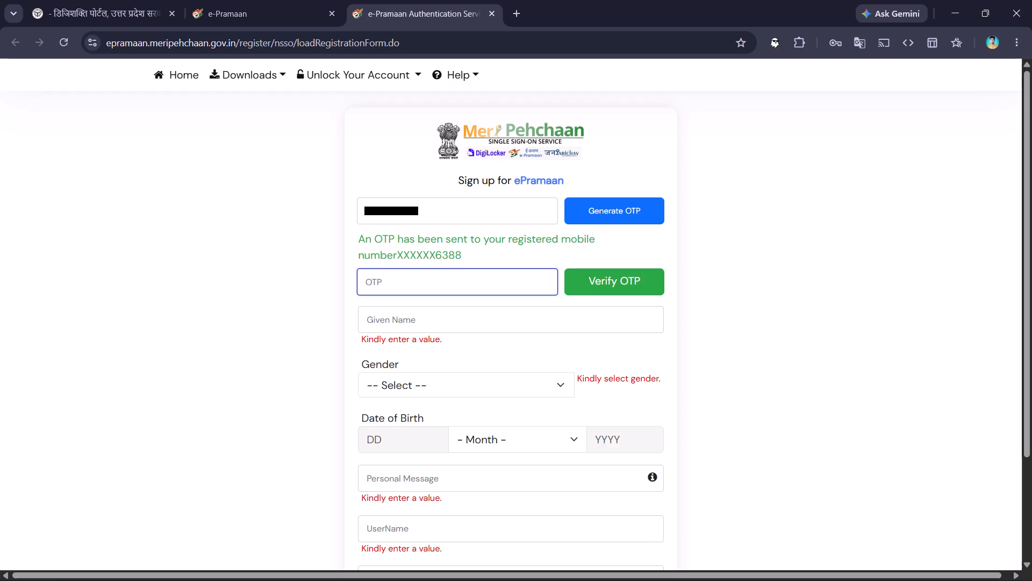
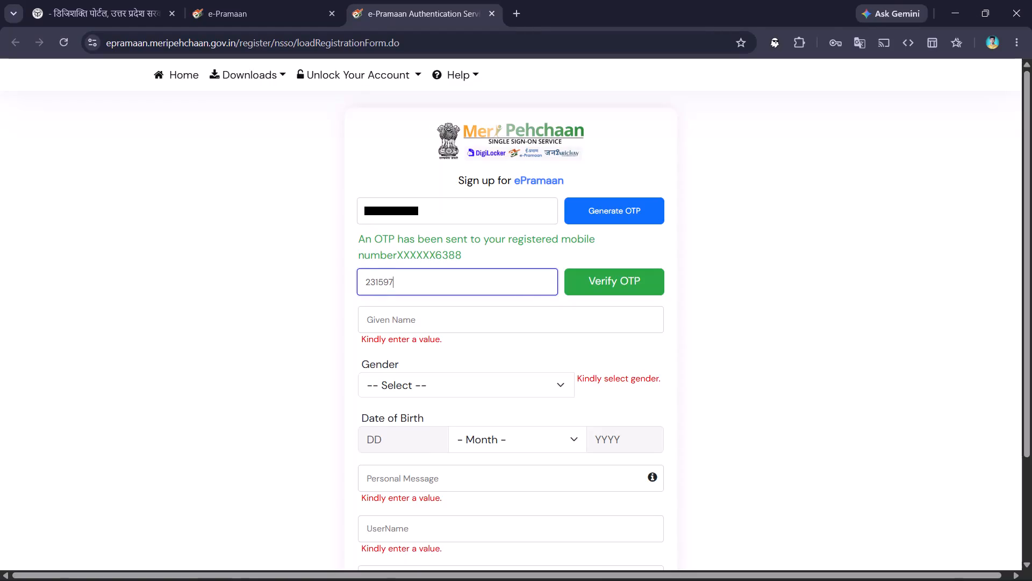
Verify the entered OTP for the student's mobile number in the ePramaan sign-up form.
{"action": "left_click", "coordinate": [630, 279]}
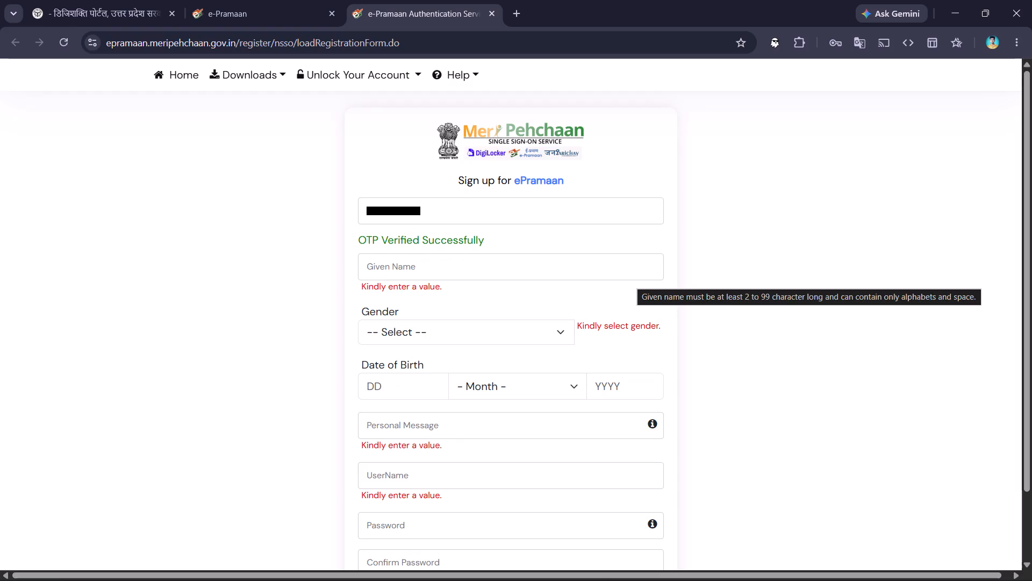
Fill in the student's full name as the given name and set the gender to Female.
{"action": "left_click", "coordinate": [482, 260]}
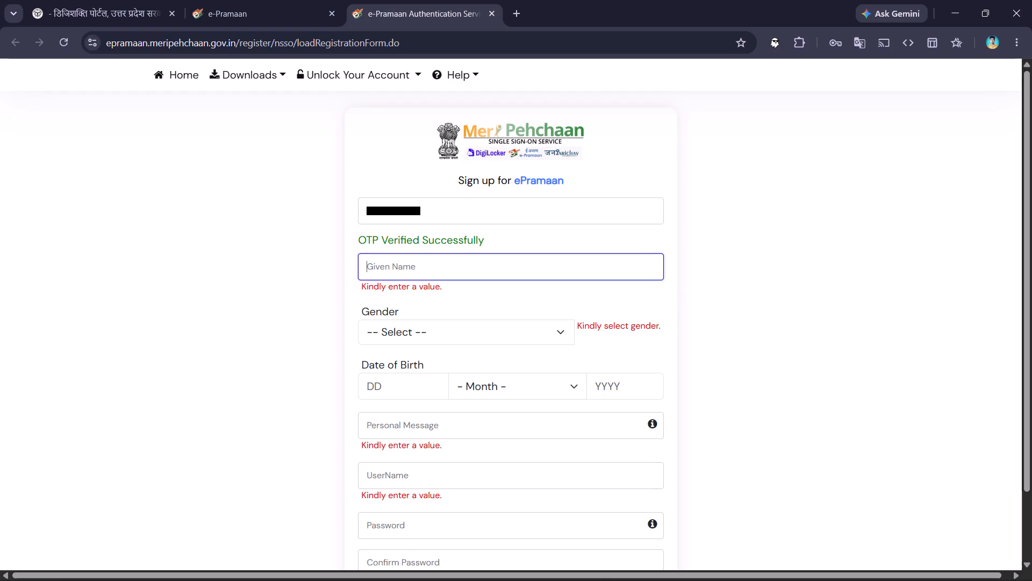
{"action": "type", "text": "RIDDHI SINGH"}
{"action": "left_click", "coordinate": [435, 331]}
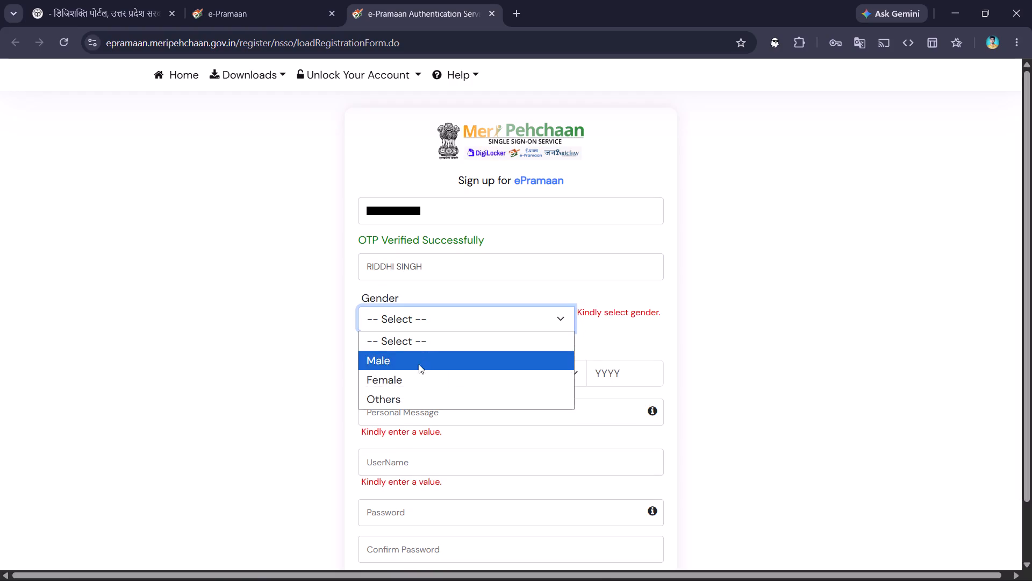
{"action": "left_click", "coordinate": [414, 384]}
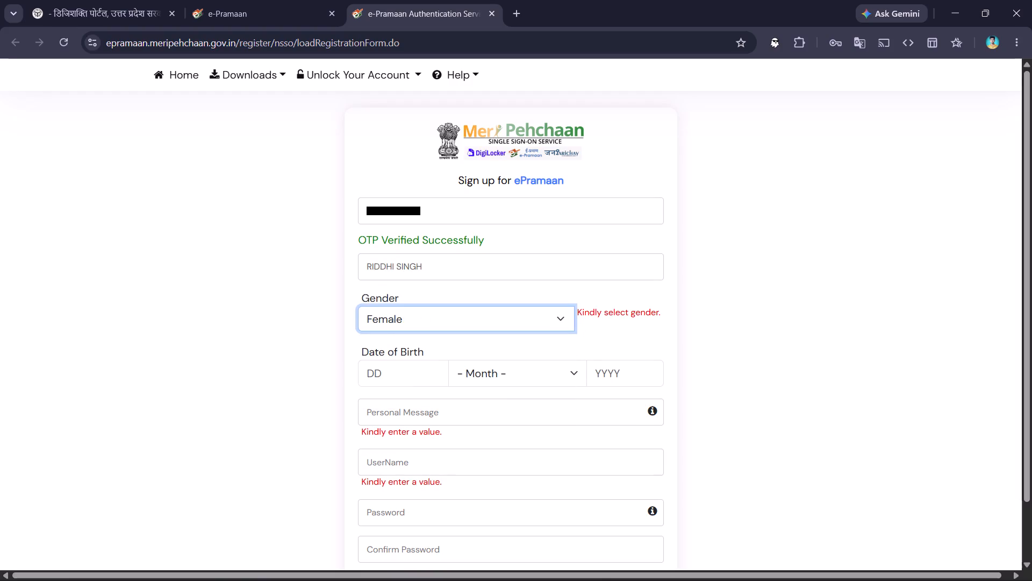
Enter the student's date of birth in the ePramaan sign-up form, starting with the day.
{"action": "left_click", "coordinate": [388, 373]}
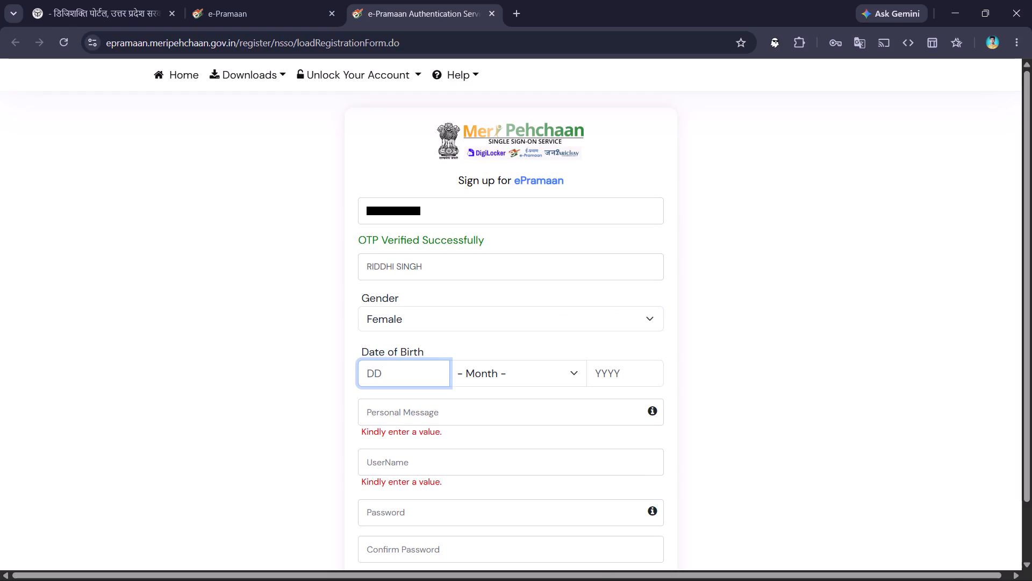
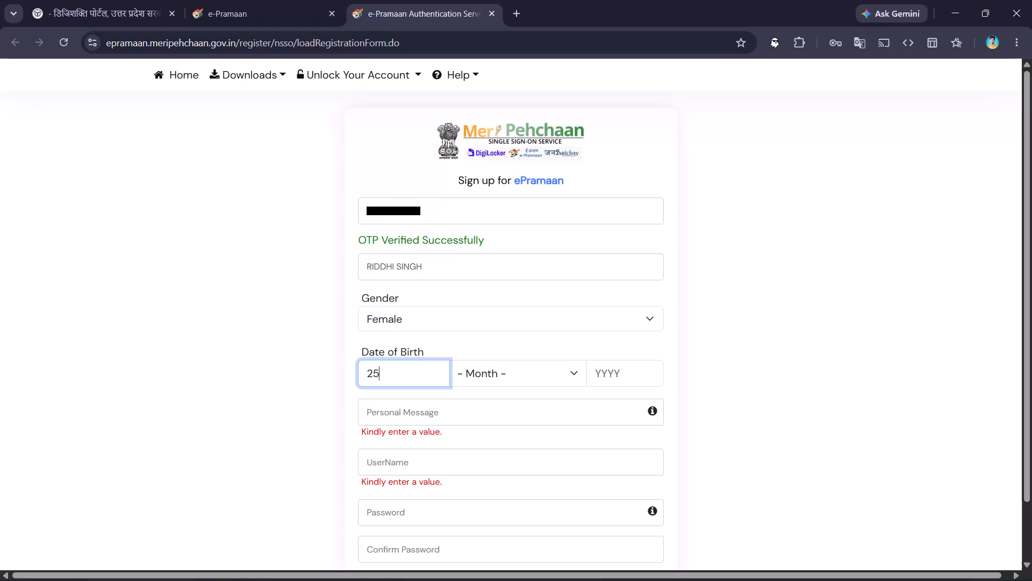
Complete the student's date of birth in the ePramaan sign-up form with the birth month and year.
{"action": "left_click", "coordinate": [502, 375]}
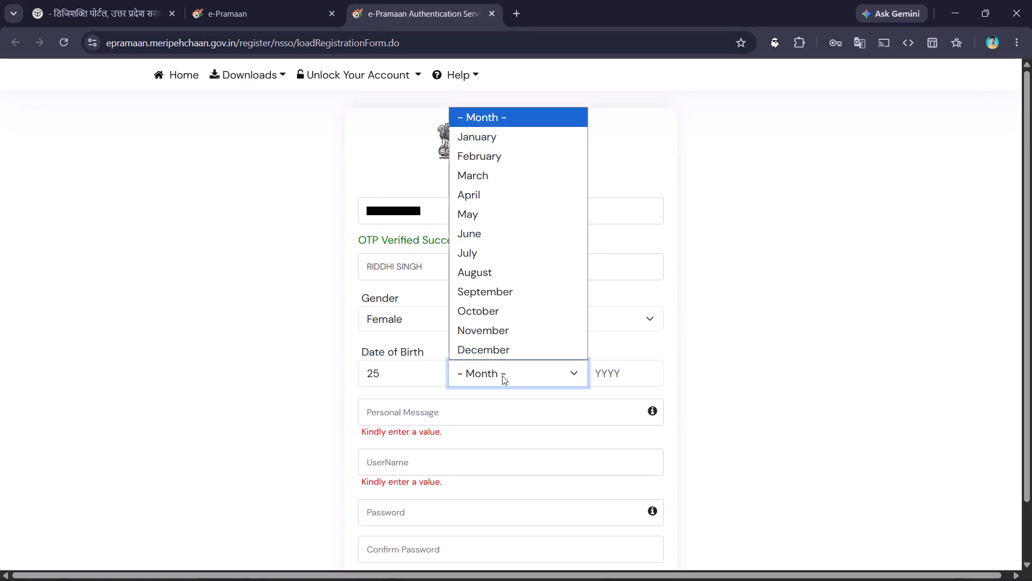
{"action": "left_click", "coordinate": [498, 238]}
{"action": "left_click", "coordinate": [608, 370]}
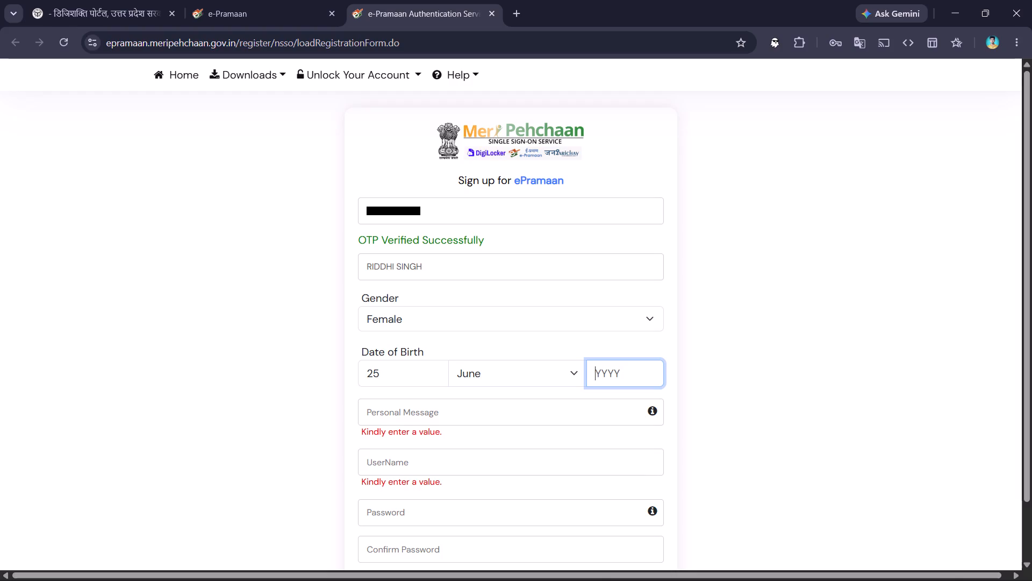
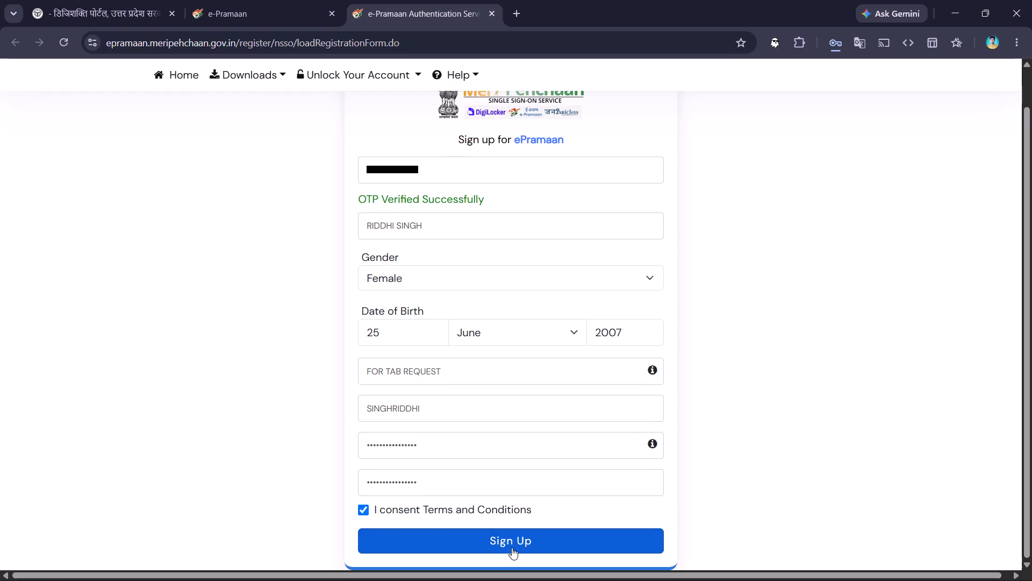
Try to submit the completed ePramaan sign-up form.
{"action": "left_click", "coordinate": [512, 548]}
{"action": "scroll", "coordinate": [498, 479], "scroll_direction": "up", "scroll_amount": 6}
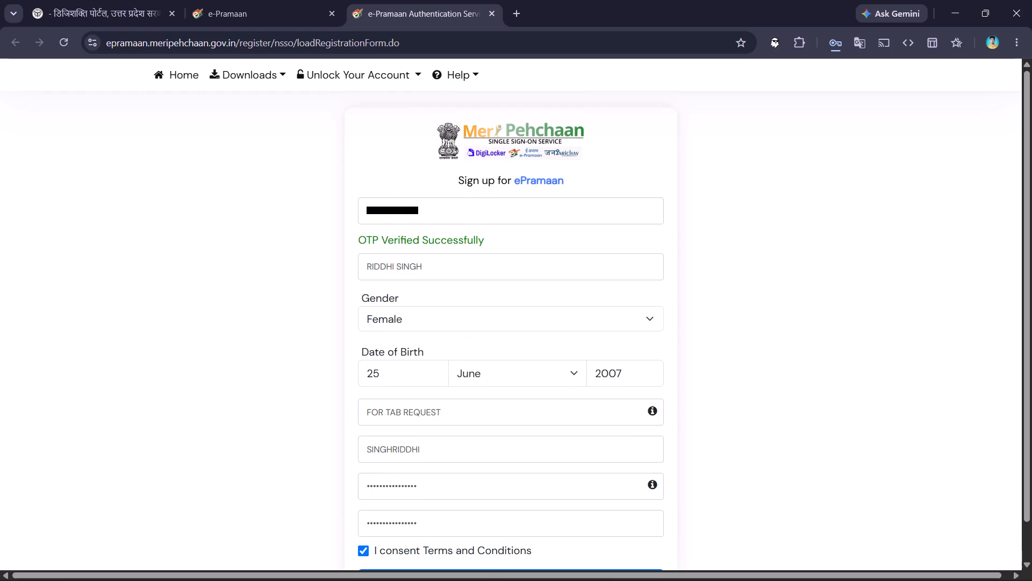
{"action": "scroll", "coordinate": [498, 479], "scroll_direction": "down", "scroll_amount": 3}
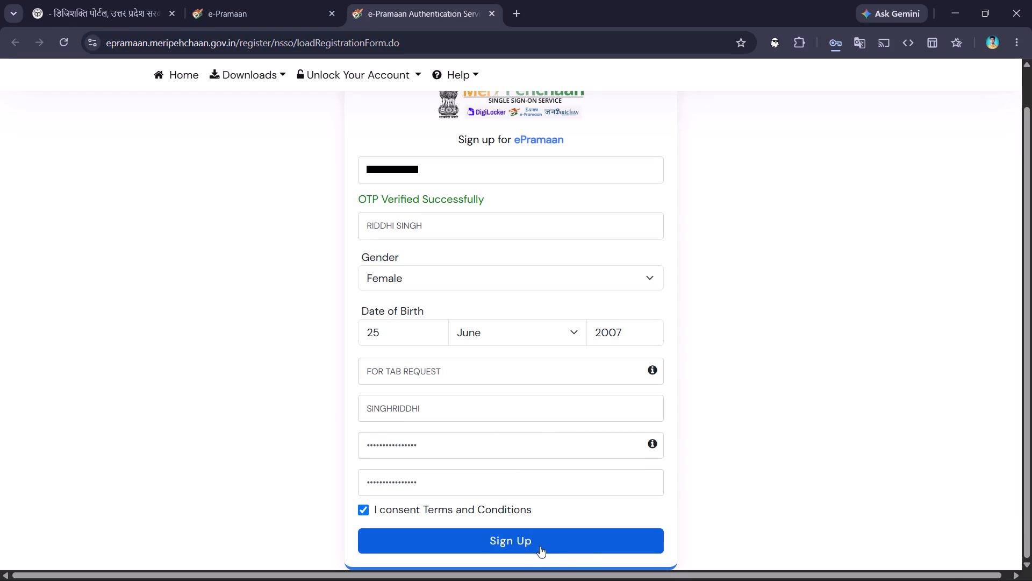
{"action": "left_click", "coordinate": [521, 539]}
Renew the consent by accepting the MeriPehchaan Terms and Conditions again, and resubmit the ePramaan sign-up form.
{"action": "left_click", "coordinate": [363, 513]}
{"action": "left_click", "coordinate": [363, 513]}
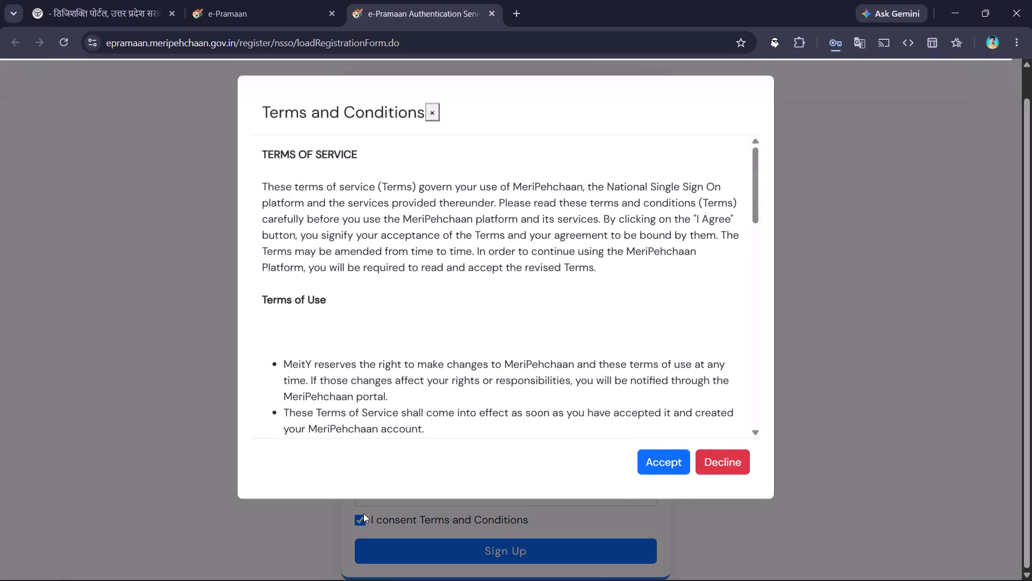
{"action": "left_click", "coordinate": [661, 466]}
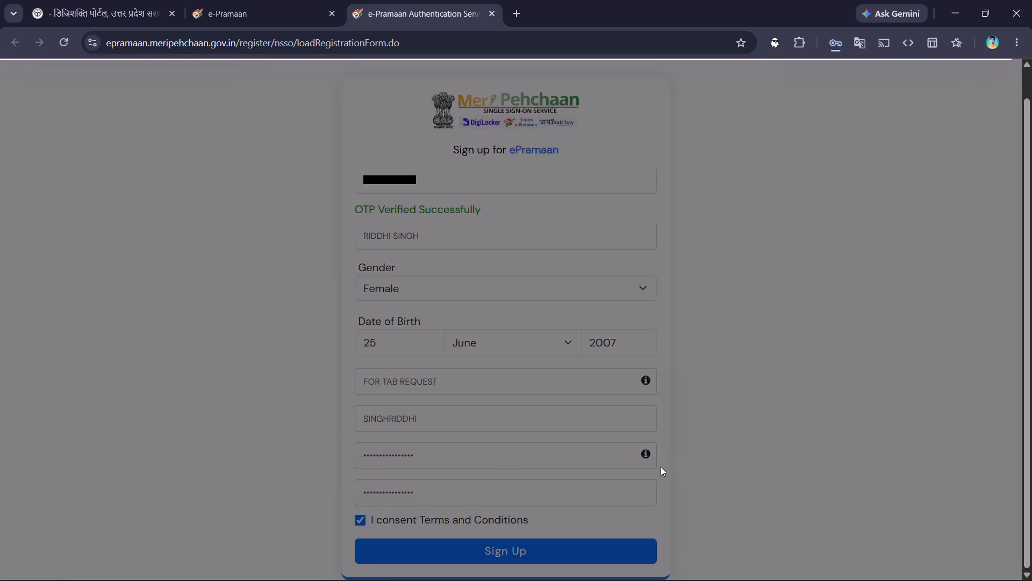
{"action": "left_click", "coordinate": [531, 551]}
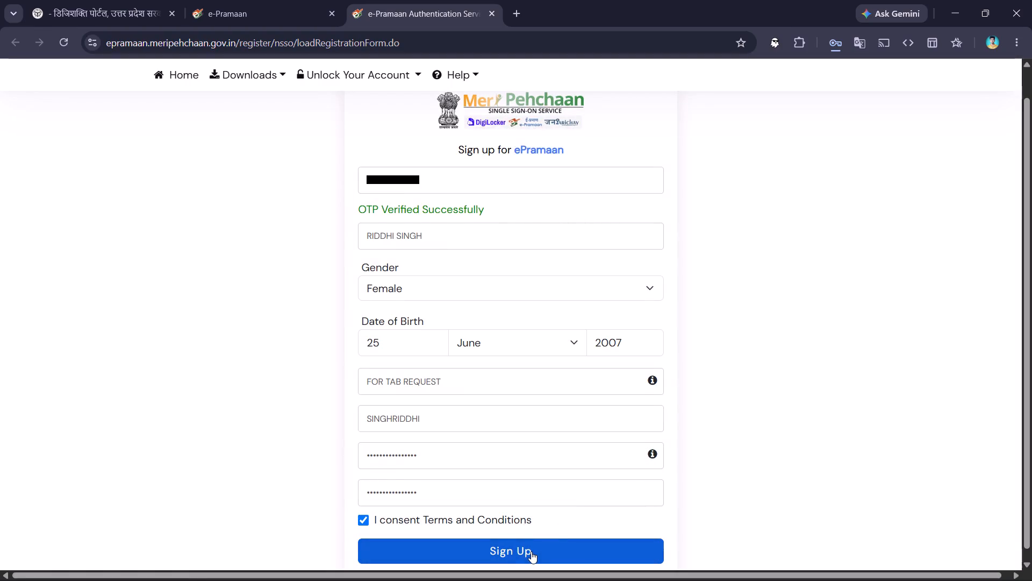
{"action": "scroll", "coordinate": [531, 551], "scroll_direction": "down", "scroll_amount": 3}
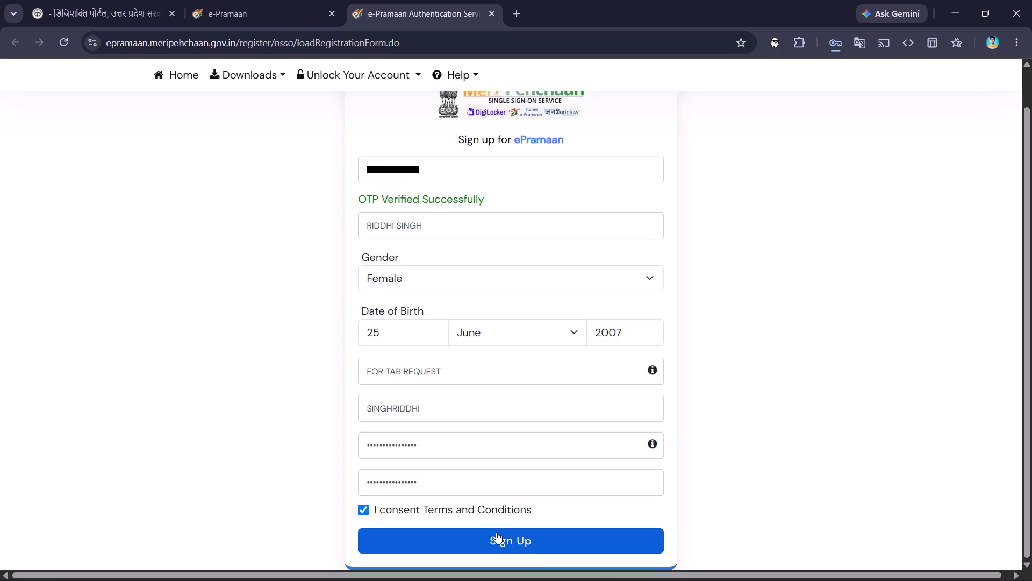
Return to the student's details on the DigiShakti portal and start Aadhaar e-KYC verification through the e-Pramaan MeriPehchaan login.
{"action": "left_click", "coordinate": [135, 15]}
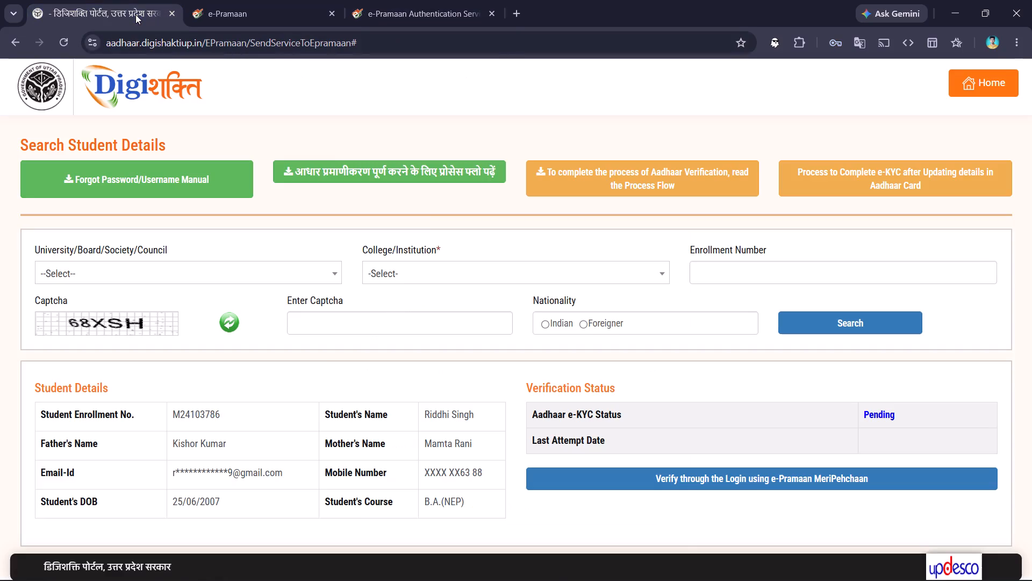
{"action": "left_click", "coordinate": [673, 476]}
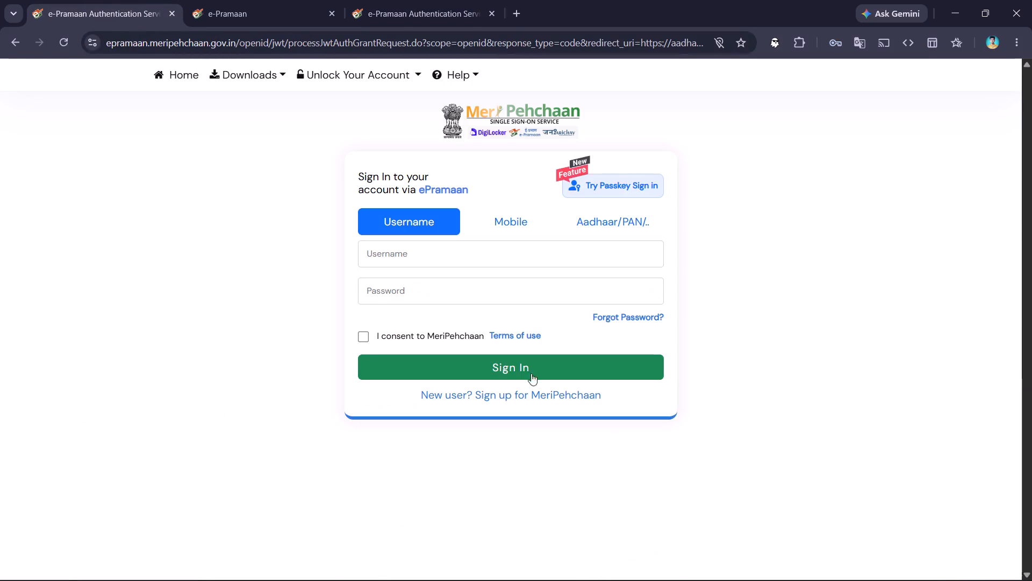
Begin entering the student's account username in the ePramaan sign-in form.
{"action": "left_click", "coordinate": [438, 252]}
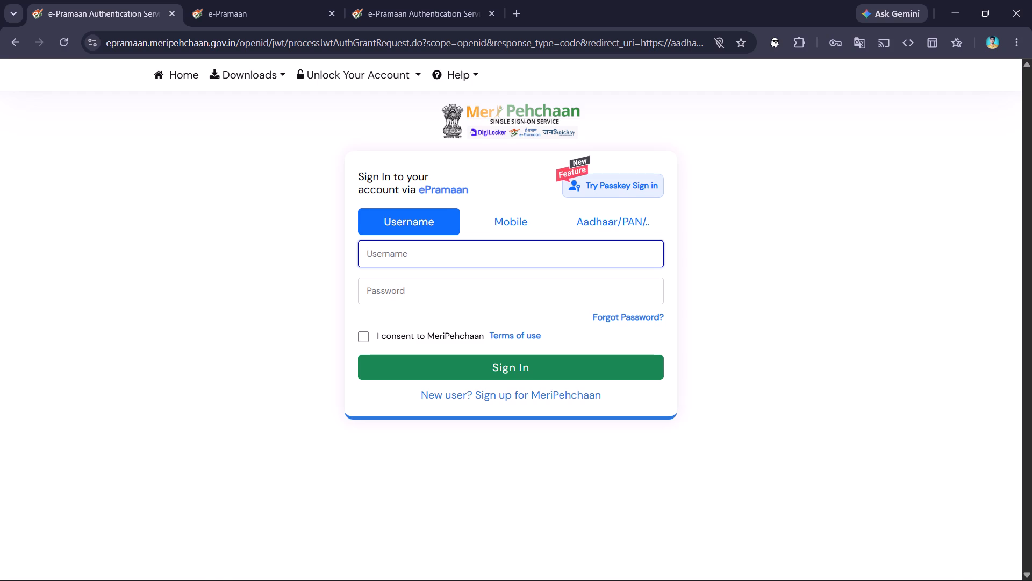
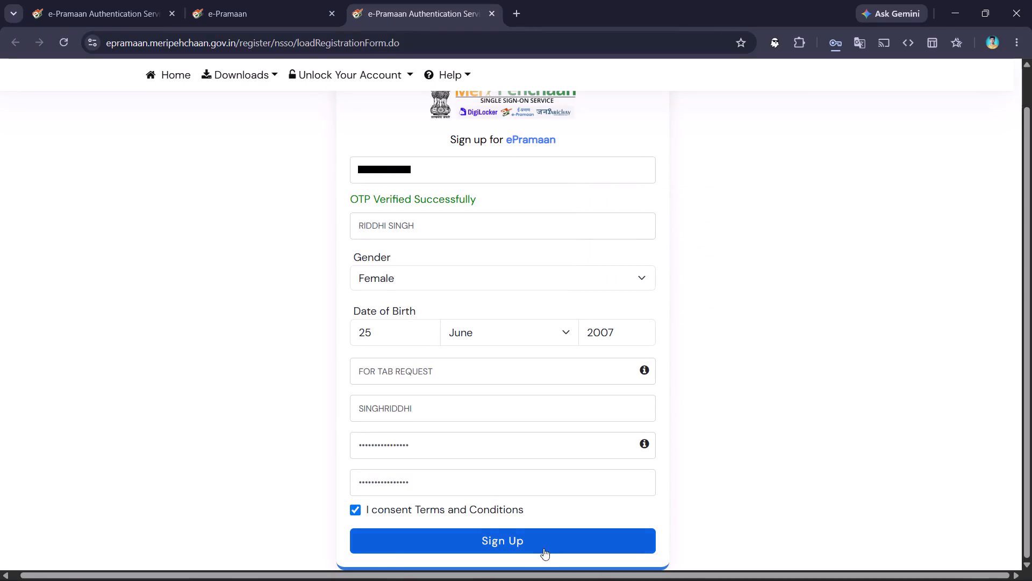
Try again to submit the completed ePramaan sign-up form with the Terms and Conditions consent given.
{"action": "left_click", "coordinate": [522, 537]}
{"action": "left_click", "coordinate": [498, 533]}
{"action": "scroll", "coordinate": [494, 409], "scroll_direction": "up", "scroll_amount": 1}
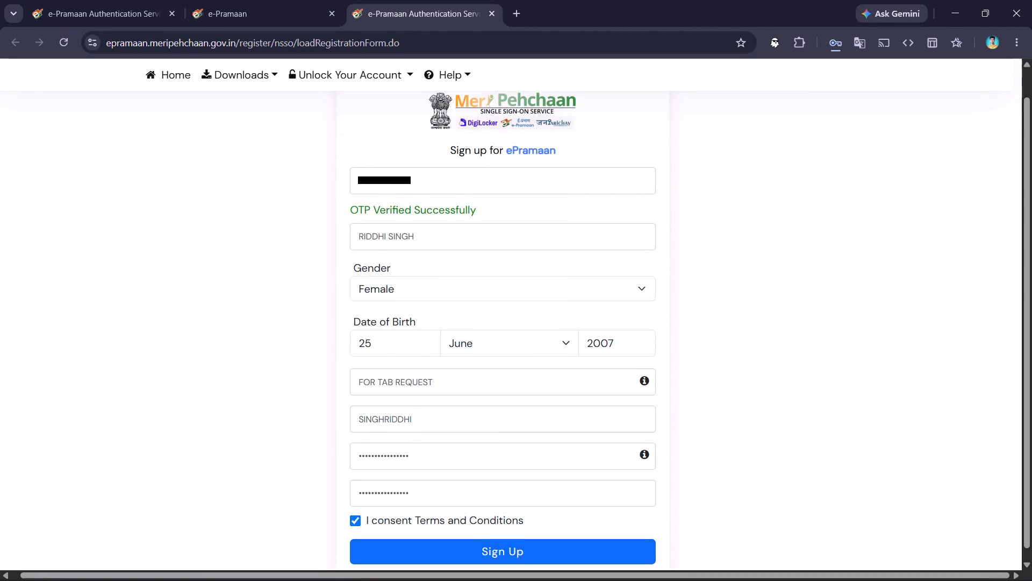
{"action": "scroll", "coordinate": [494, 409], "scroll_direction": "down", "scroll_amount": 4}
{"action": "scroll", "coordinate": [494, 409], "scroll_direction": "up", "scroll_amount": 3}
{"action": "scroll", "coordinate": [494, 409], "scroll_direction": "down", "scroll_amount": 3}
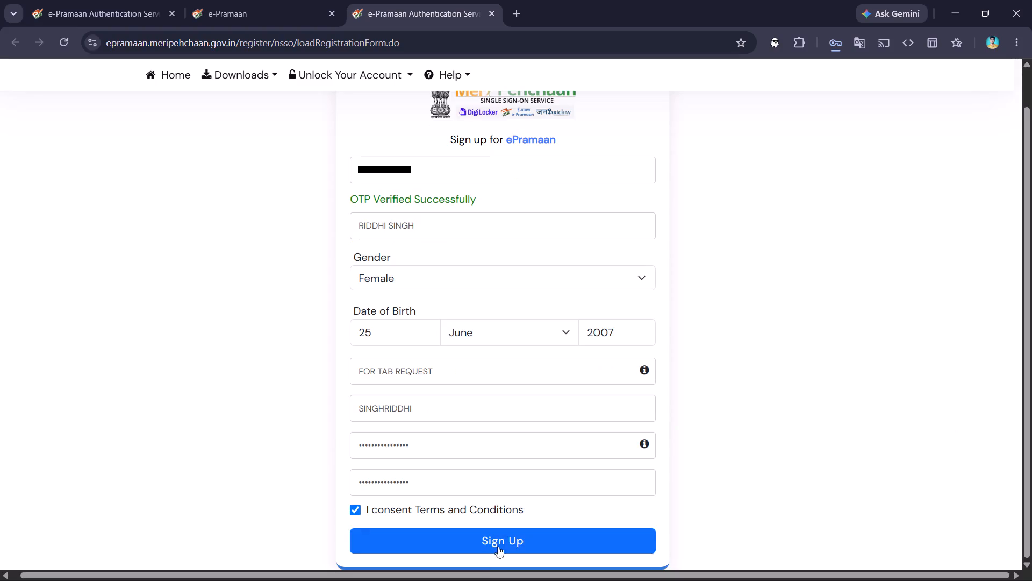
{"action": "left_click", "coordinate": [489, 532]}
Close the ePramaan sign-up form, the e-Pramaan home page and the MeriPehchaan sign-in page, ending the browser session.
{"action": "left_click", "coordinate": [489, 15]}
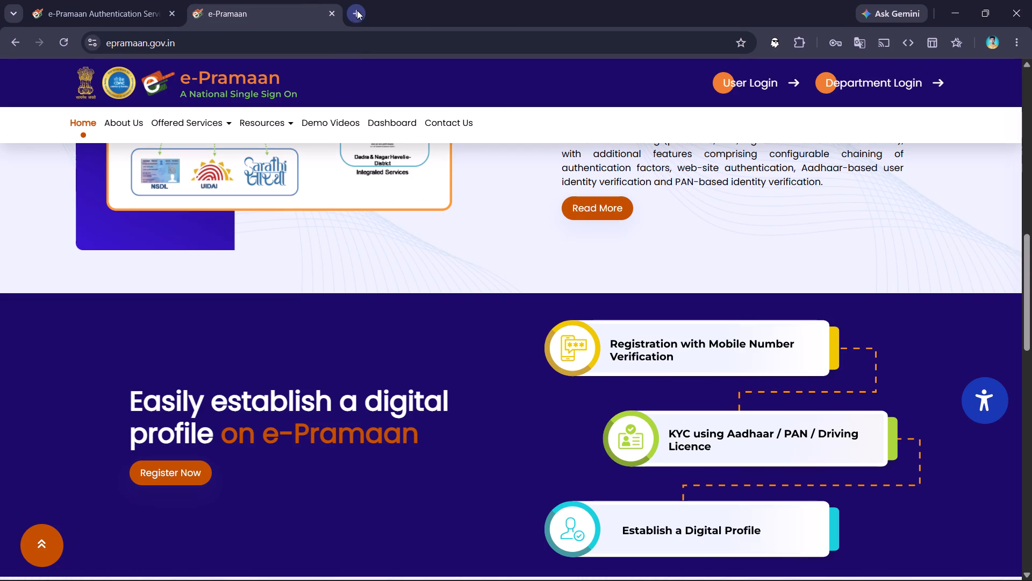
{"action": "left_click", "coordinate": [334, 14]}
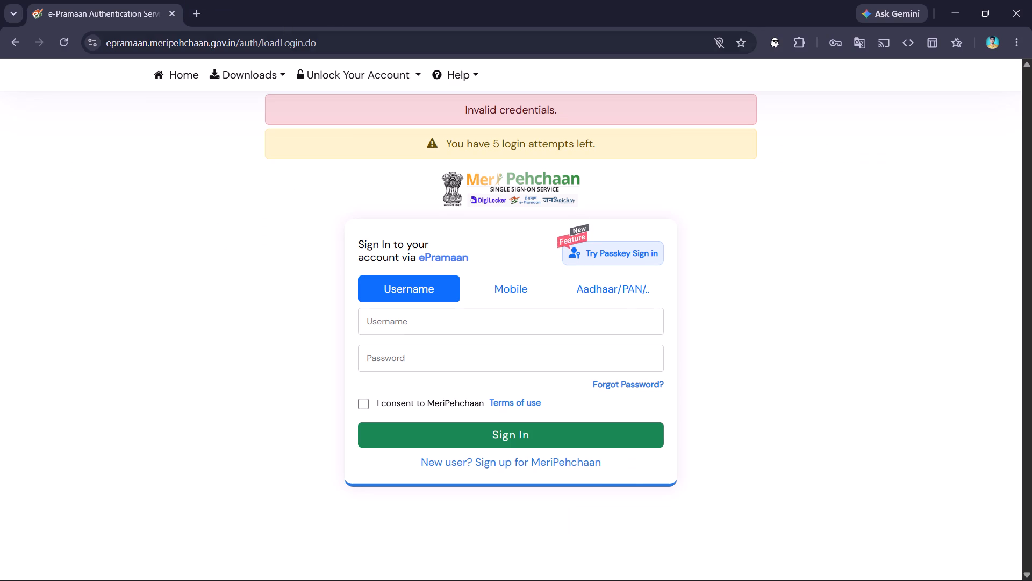
{"action": "left_click", "coordinate": [174, 11]}
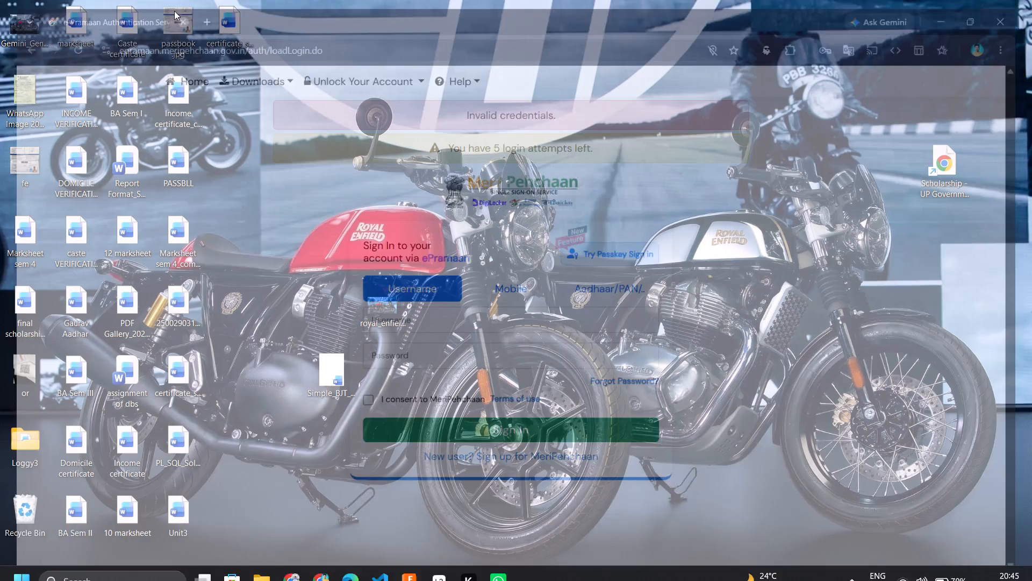